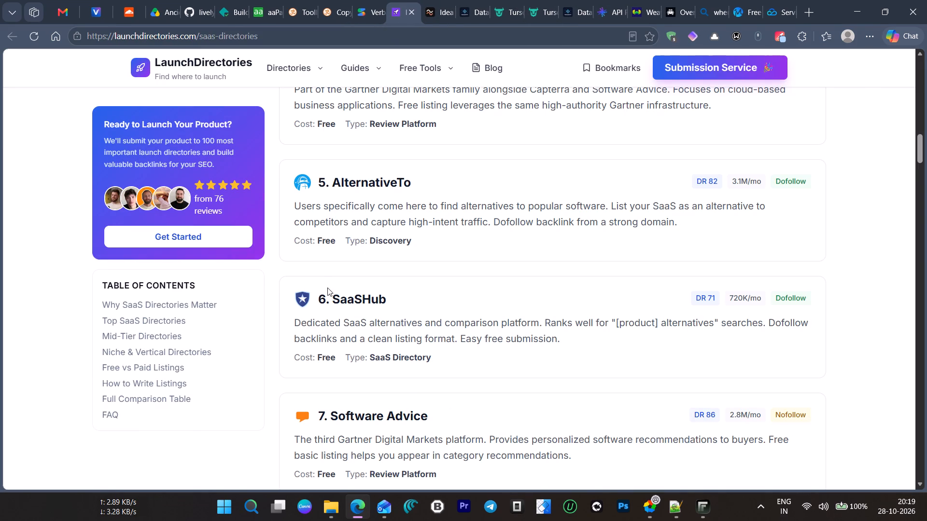
drag(336, 298, 394, 299)
right_click(380, 298)
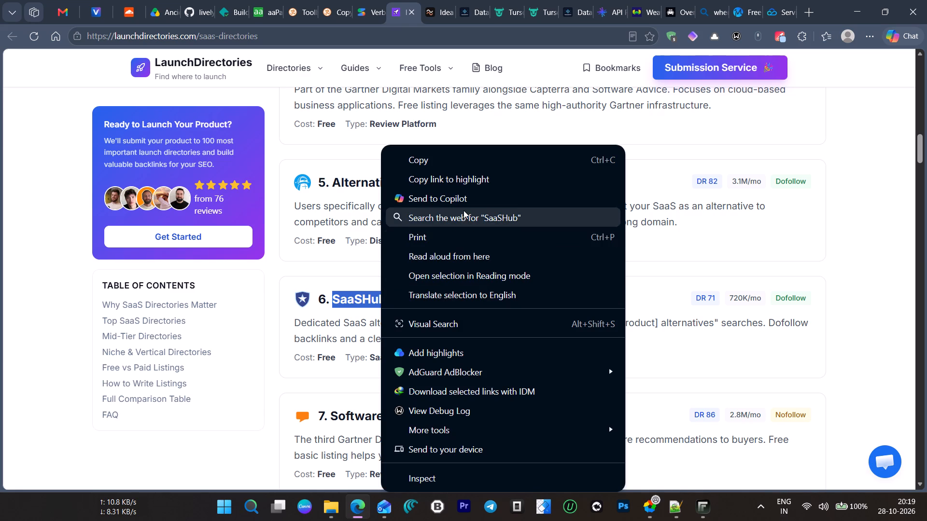
click(463, 210)
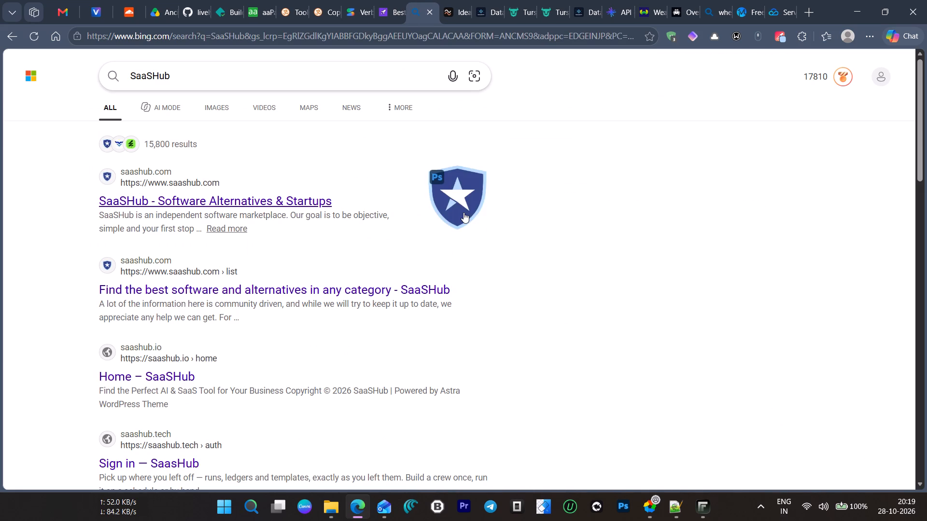
click(226, 202)
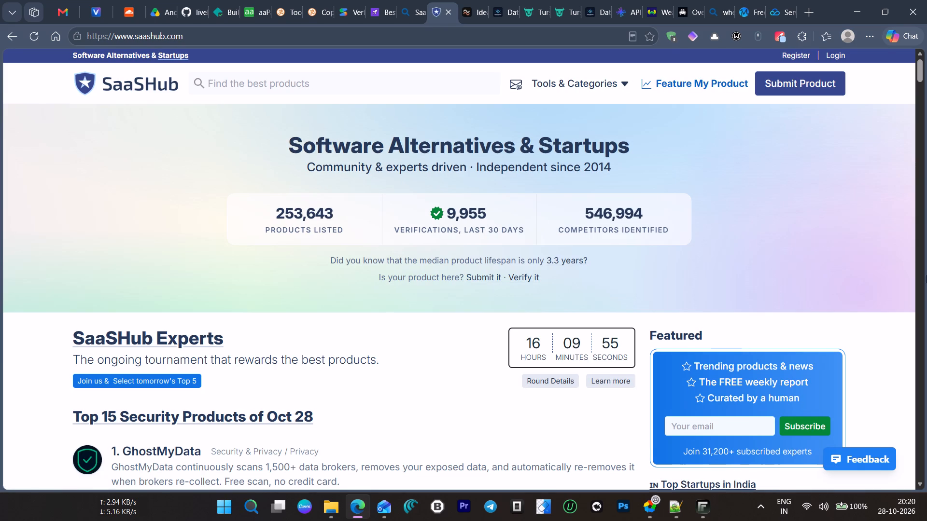
click(781, 82)
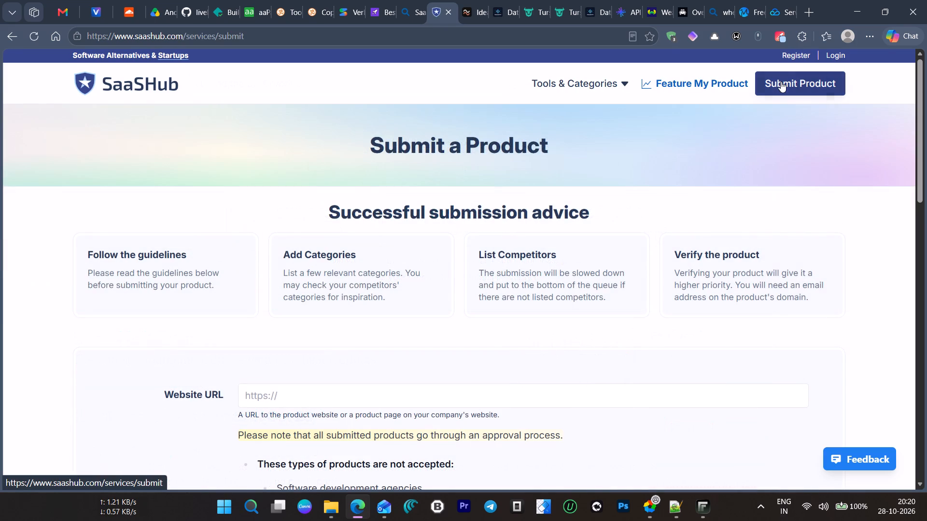
scroll(306, 288, down, 2)
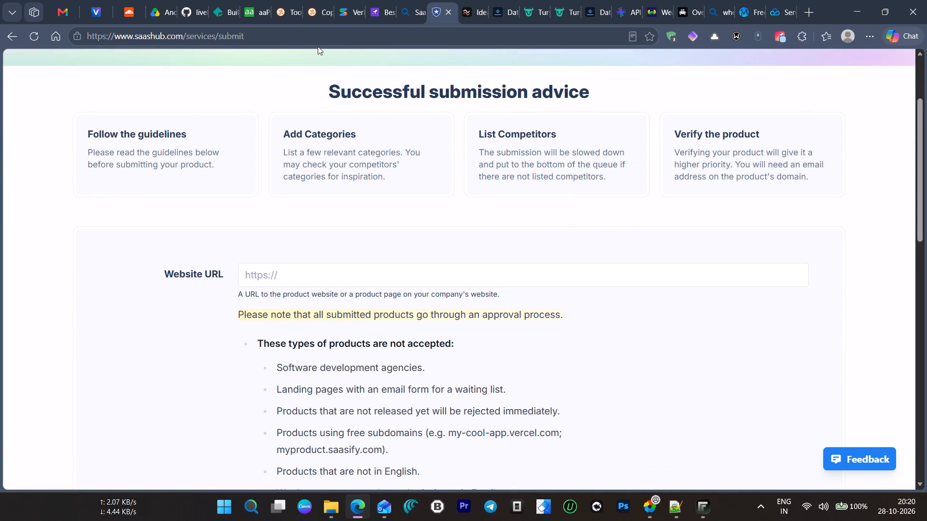
click(323, 0)
drag(161, 31, 1, 40)
key(ctrl+c)
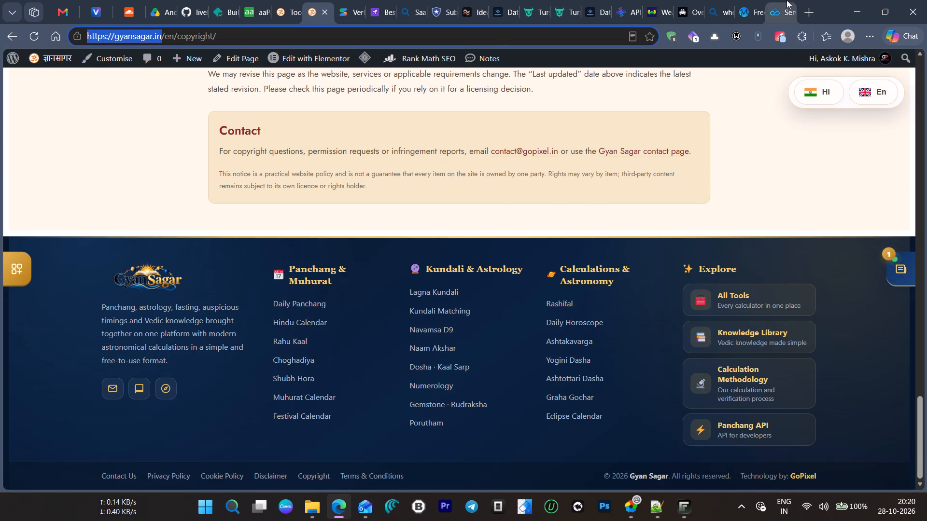
click(786, 0)
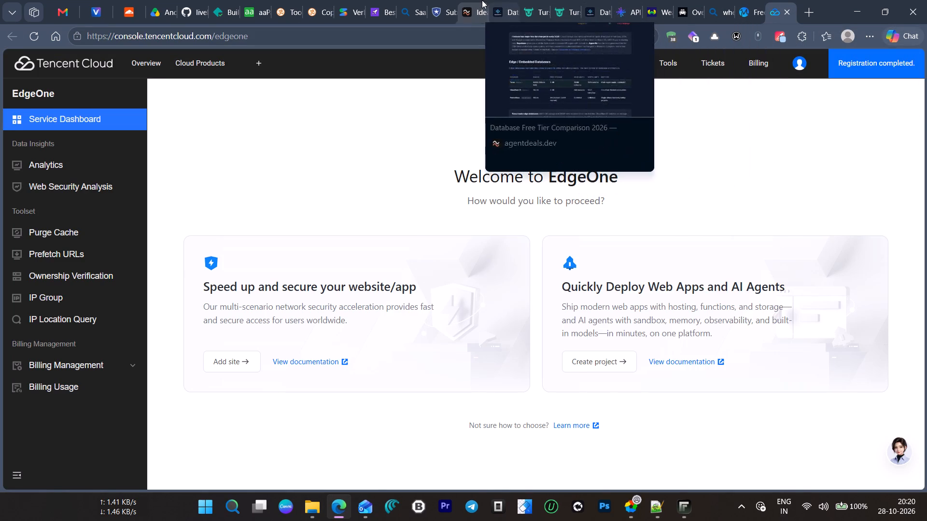
click(428, 0)
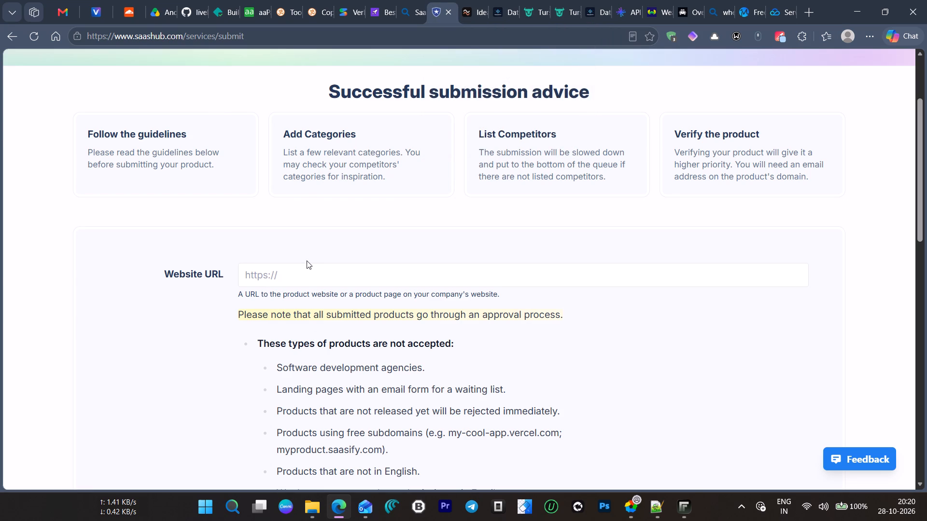
click(306, 271)
key(ctrl+v)
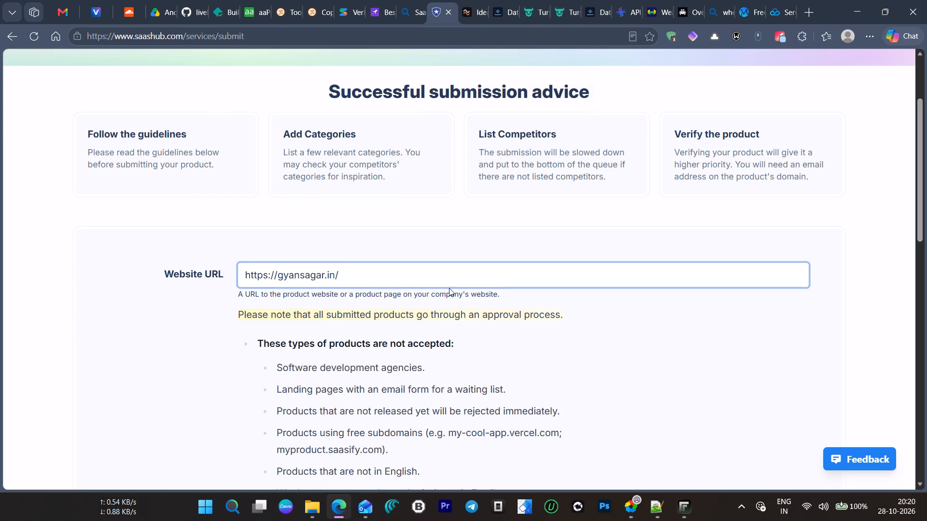
click(604, 332)
Review SaaSHub's accepted product types, then open the Gyan Sagar home page and copy the link to its English version.
scroll(604, 332, down, 2)
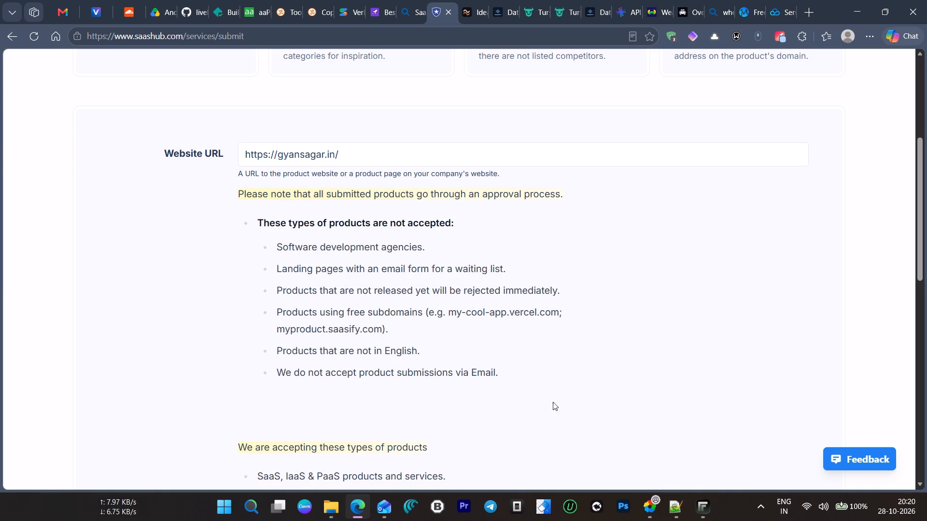
scroll(525, 405, down, 1)
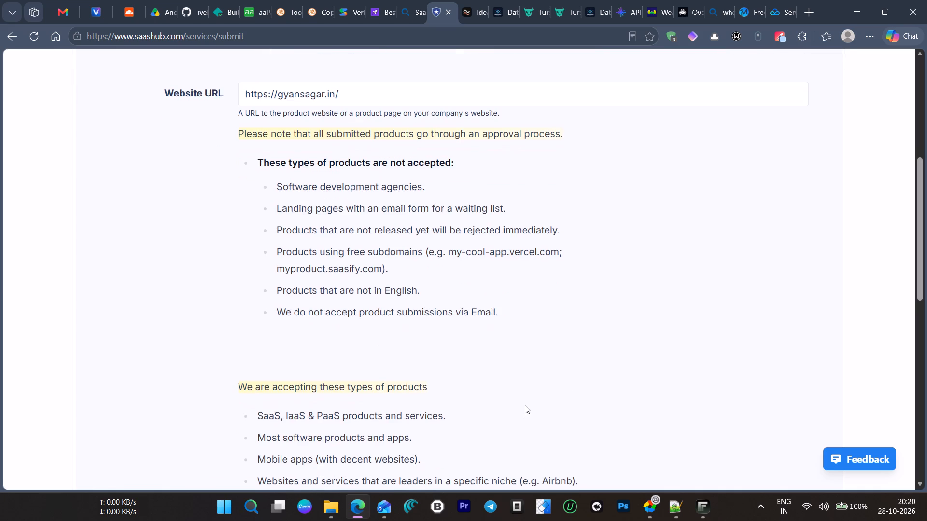
scroll(531, 388, up, 1)
scroll(537, 369, down, 1)
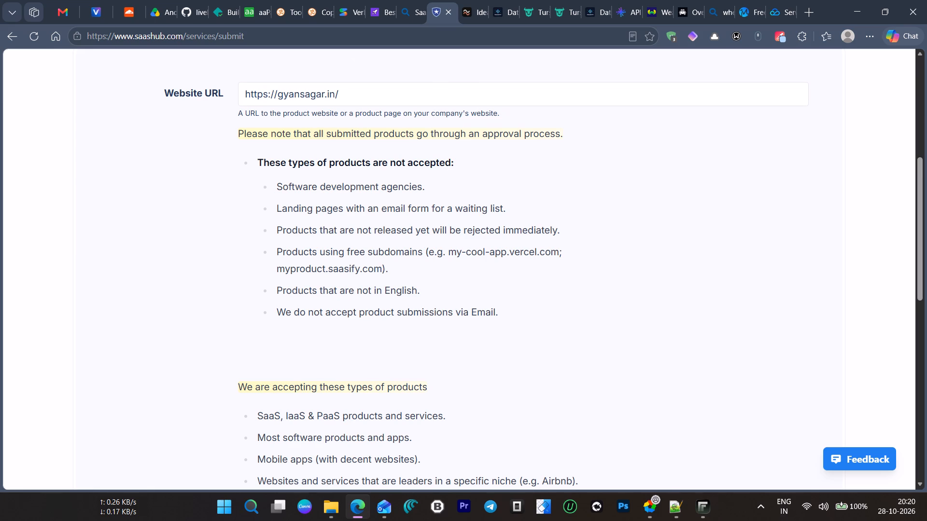
click(312, 6)
scroll(275, 150, down, 1)
scroll(272, 155, up, 10)
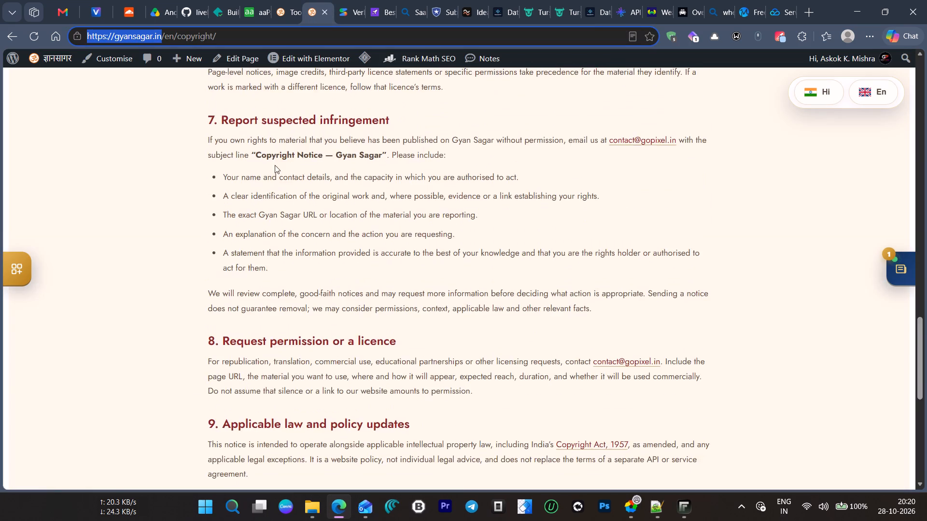
scroll(275, 165, up, 7)
scroll(281, 166, down, 1)
scroll(281, 166, up, 2)
scroll(281, 166, down, 2)
scroll(281, 166, up, 13)
scroll(282, 167, down, 2)
scroll(282, 167, up, 4)
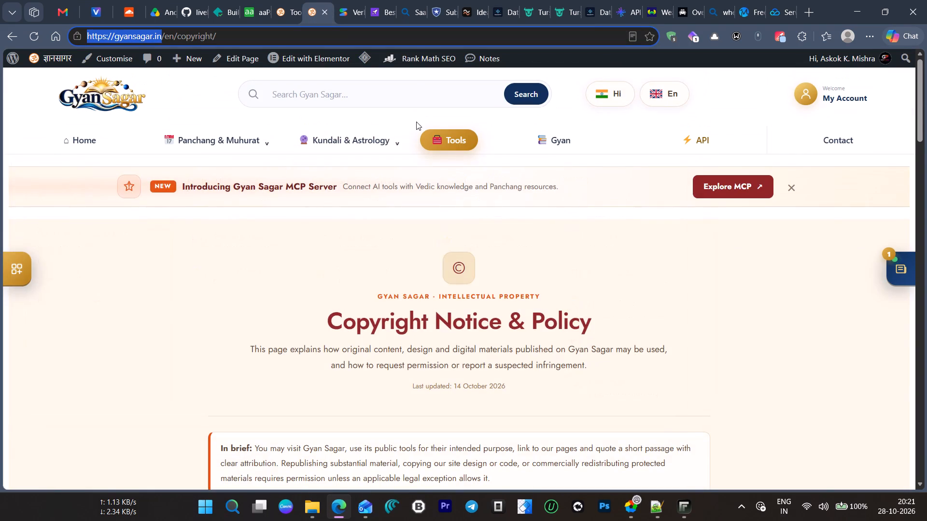
click(126, 97)
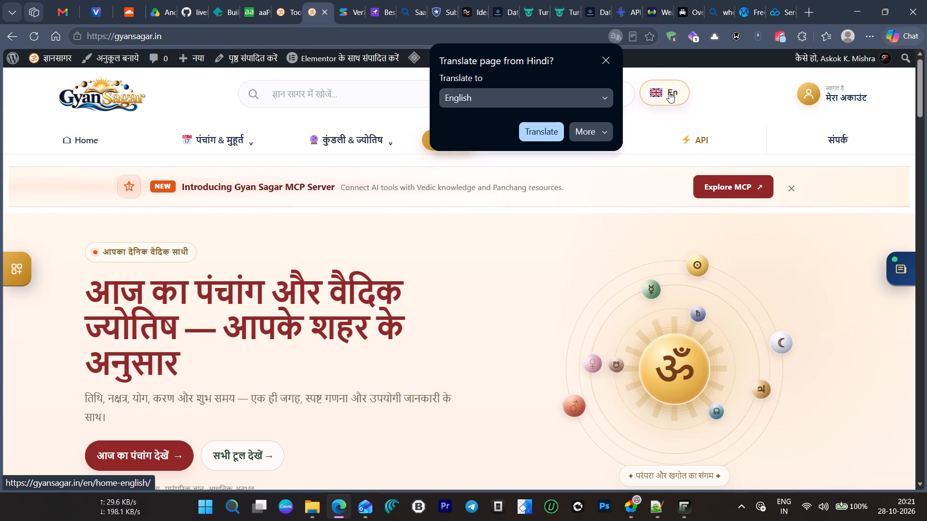
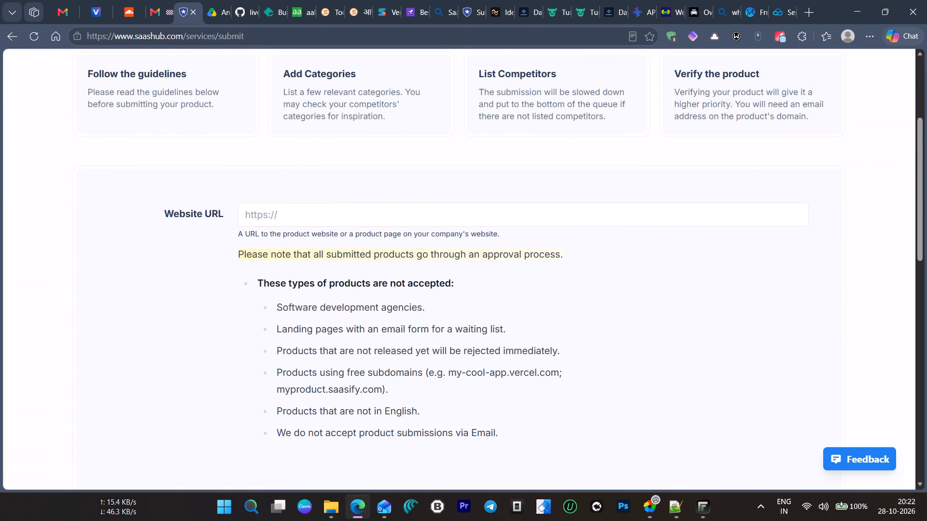
click(331, 215)
key(ctrl+v)
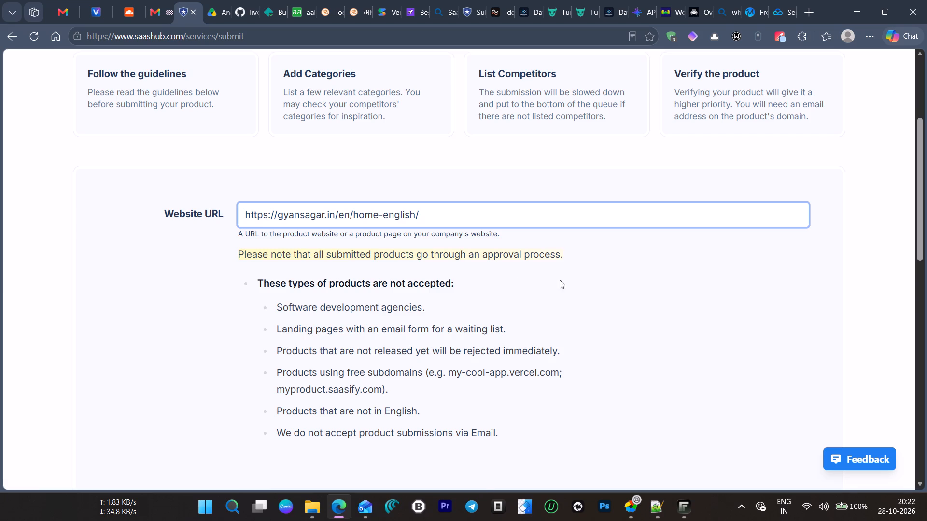
click(570, 281)
scroll(571, 281, down, 2)
scroll(778, 329, down, 2)
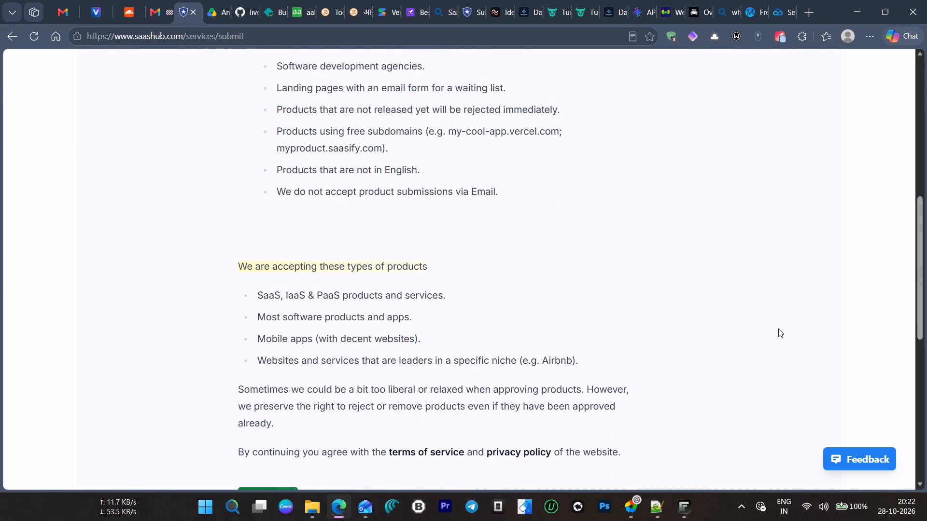
Accept SaaSHub's submission guidelines and continue to the product details form for the English Gyan Sagar home page.
scroll(778, 329, down, 2)
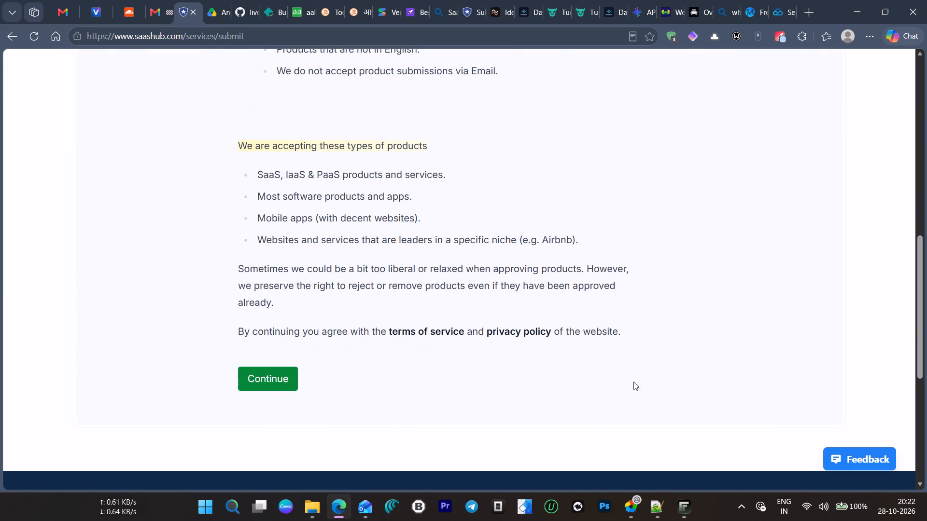
click(269, 376)
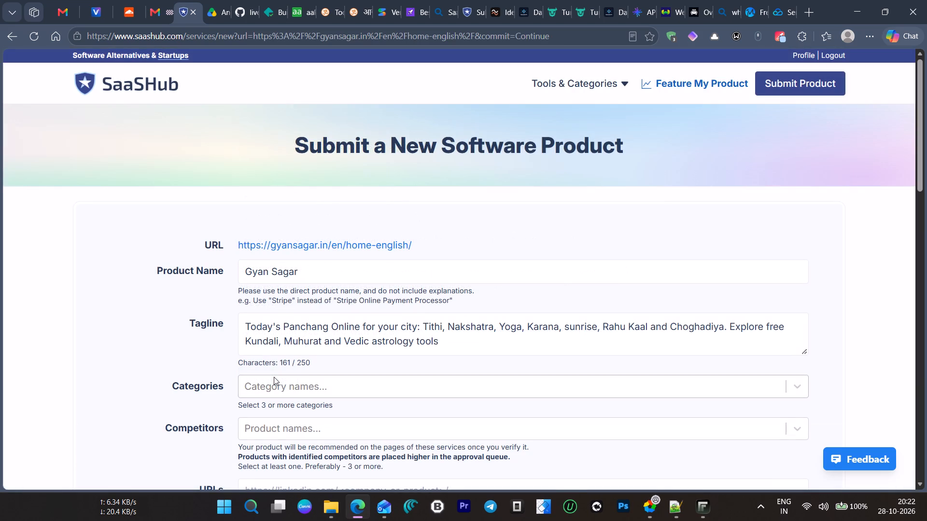
Add the categories Astrology Tool, Astrology, "Astrology, Horoscope, Self-improvement, Personal" and Astro to the Gyan Sagar submission.
scroll(168, 346, down, 2)
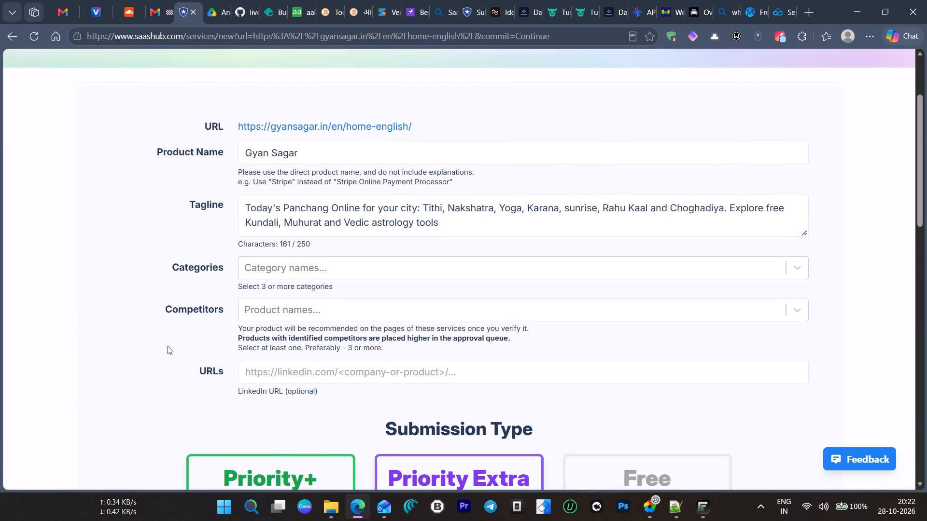
click(359, 266)
click(359, 266)
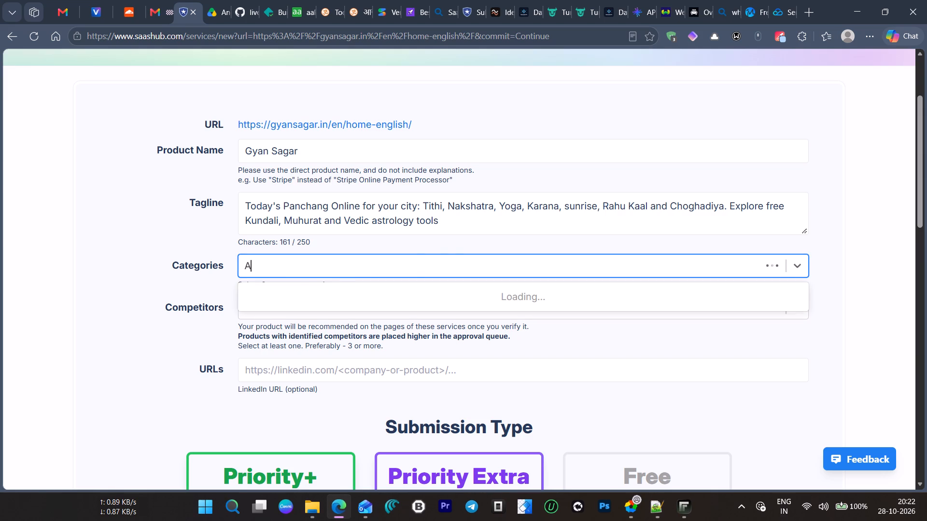
key(s)
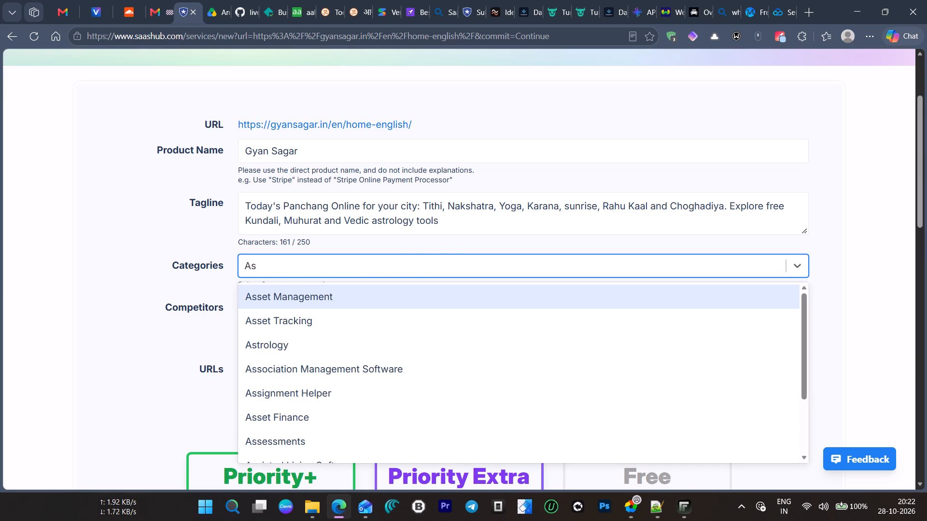
text(tr)
key(o)
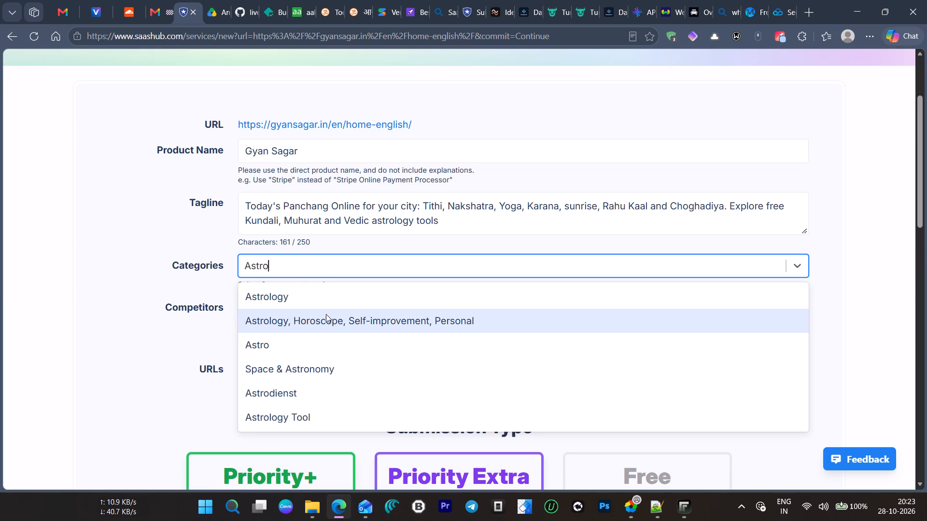
click(300, 416)
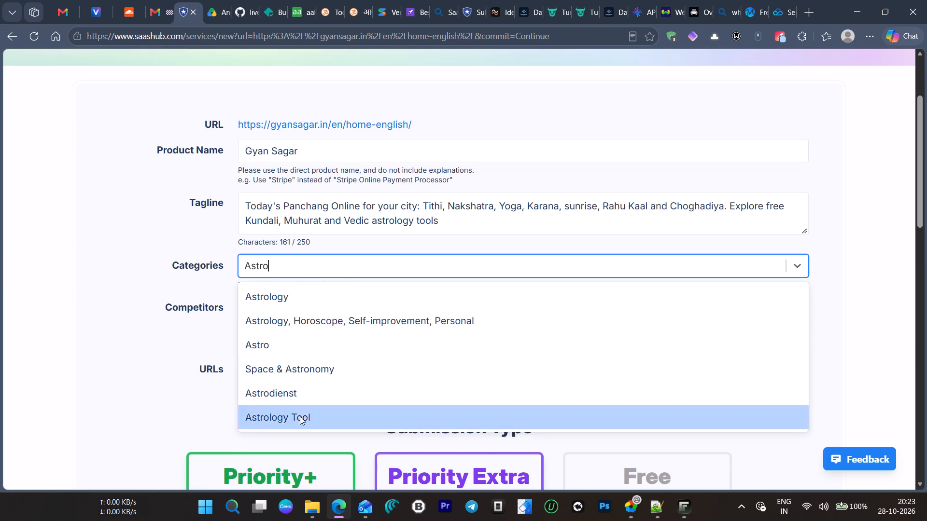
text(astr)
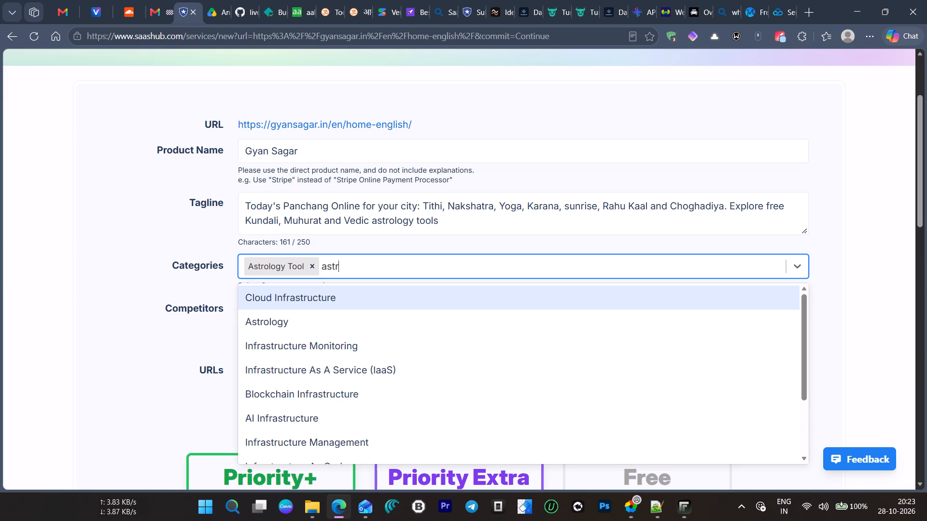
click(316, 318)
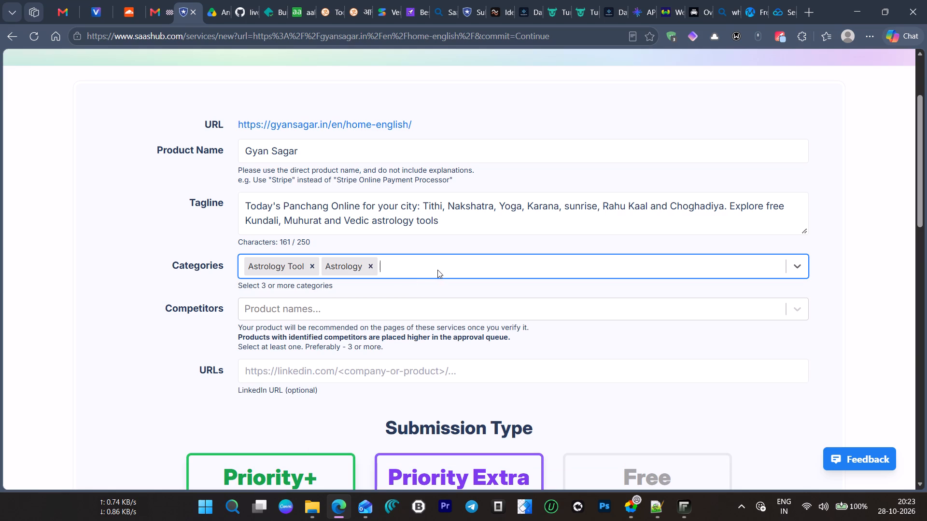
text(astro)
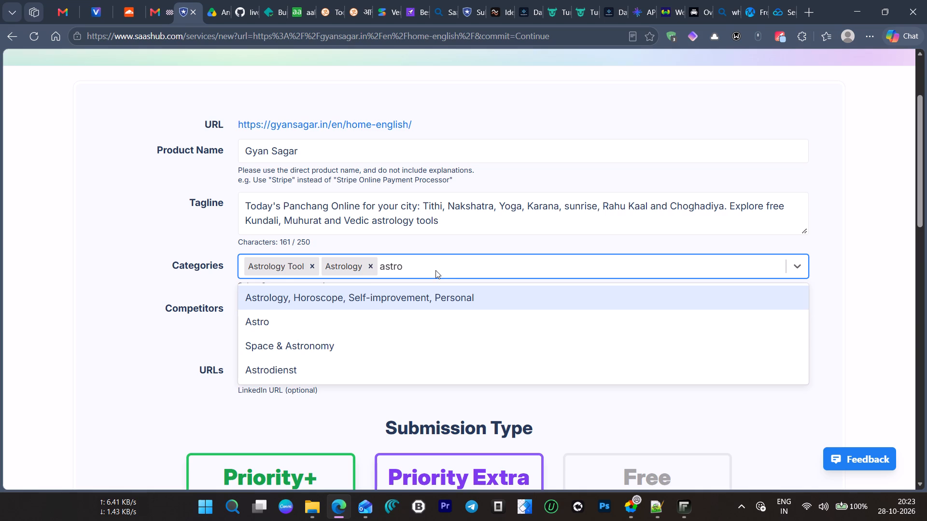
click(409, 295)
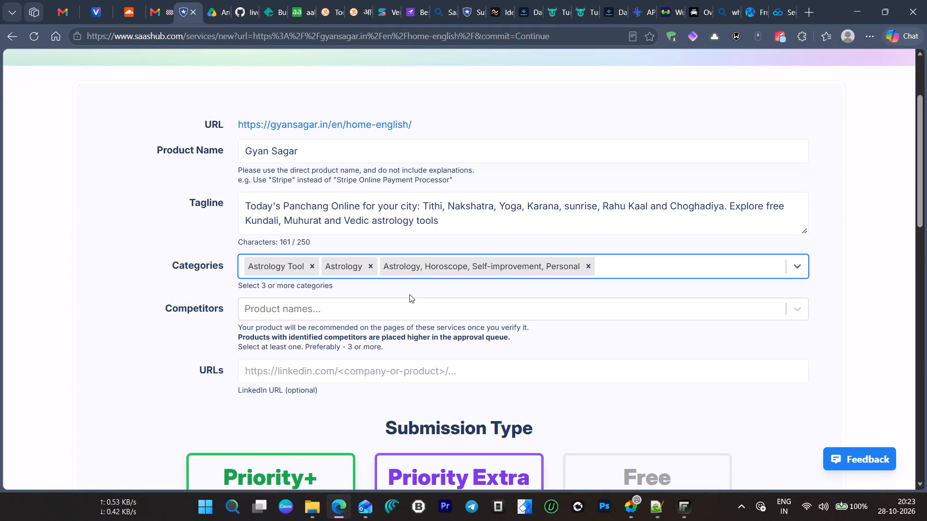
text(astr)
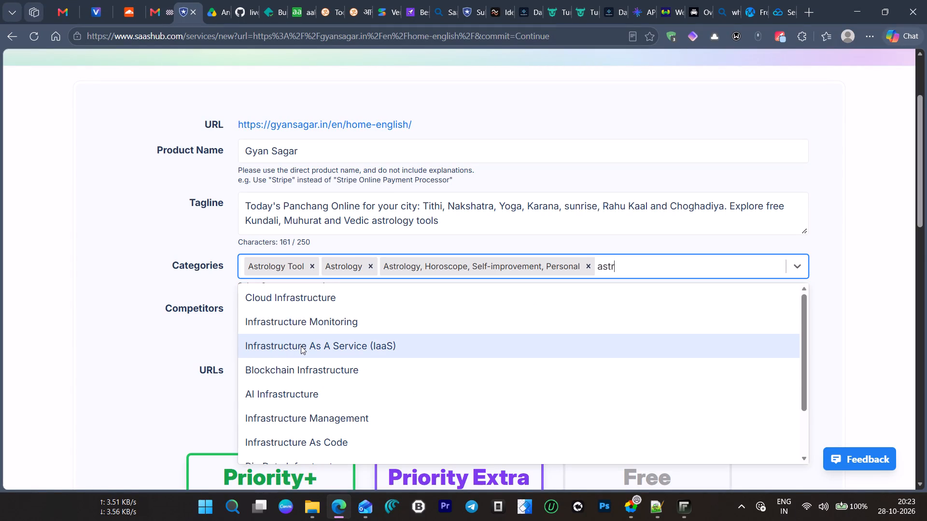
key(o)
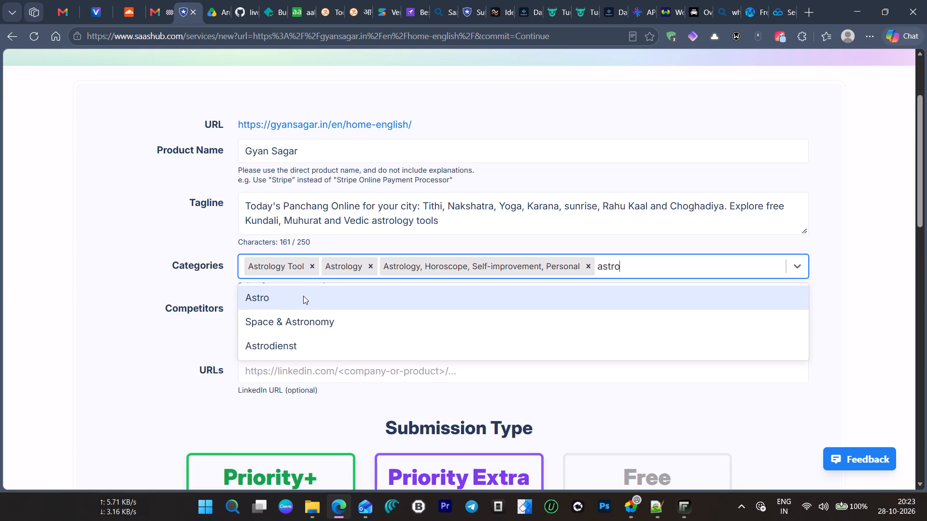
click(303, 296)
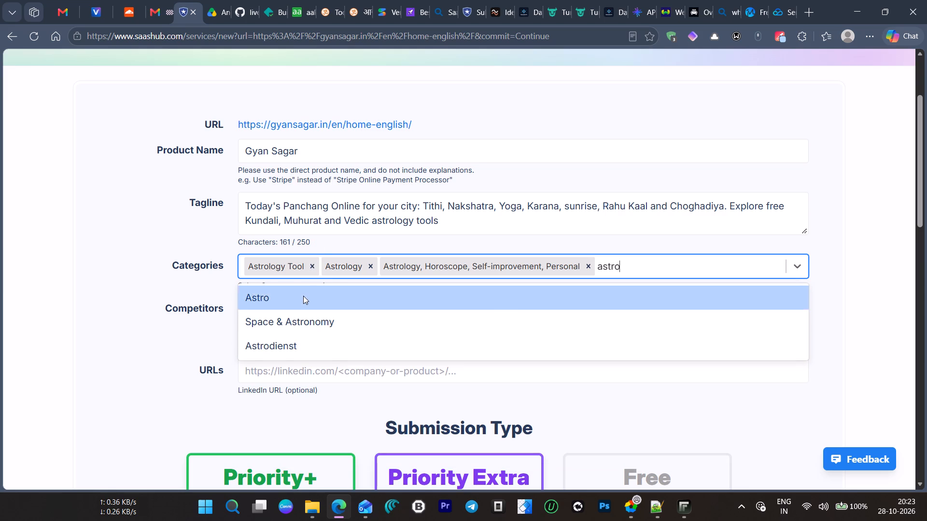
click(116, 378)
Add Drik Panchang, Prokerala Astrology and ShreeKundli as competitors in the Gyan Sagar submission.
scroll(116, 378, down, 1)
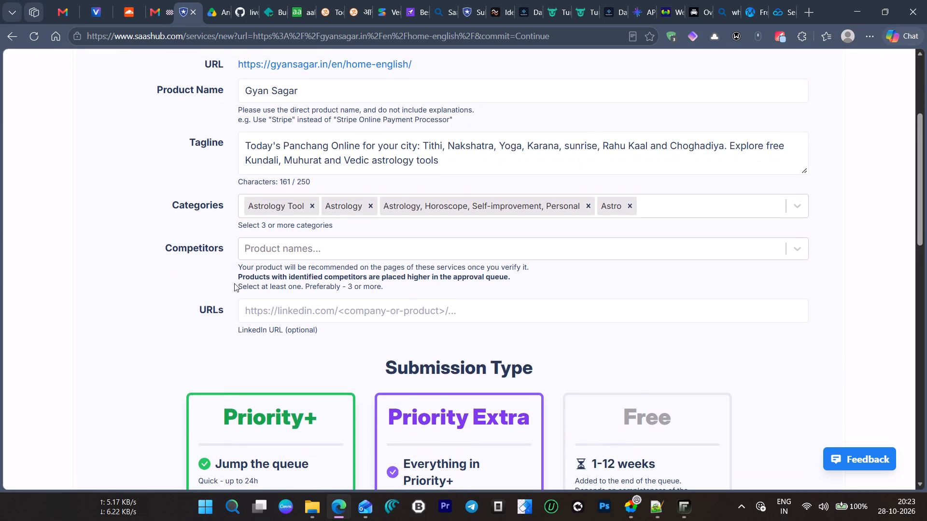
click(289, 249)
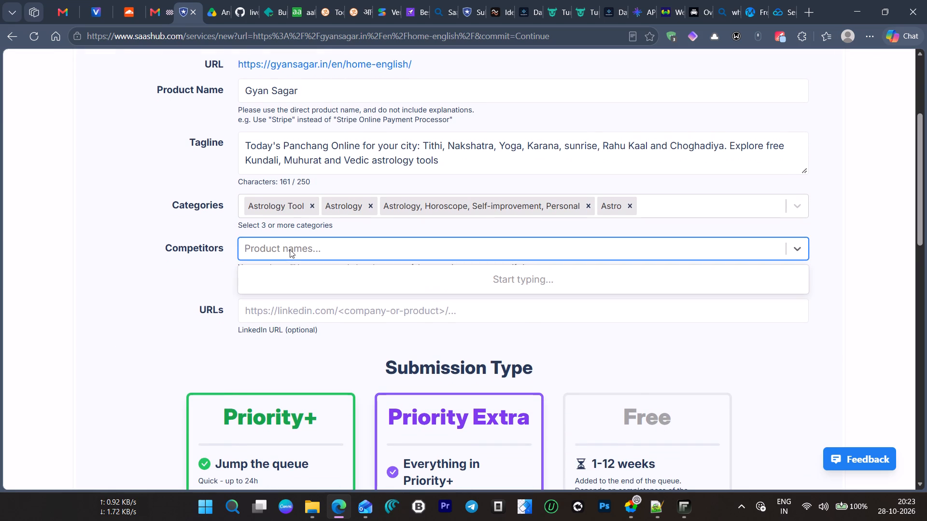
text(drik)
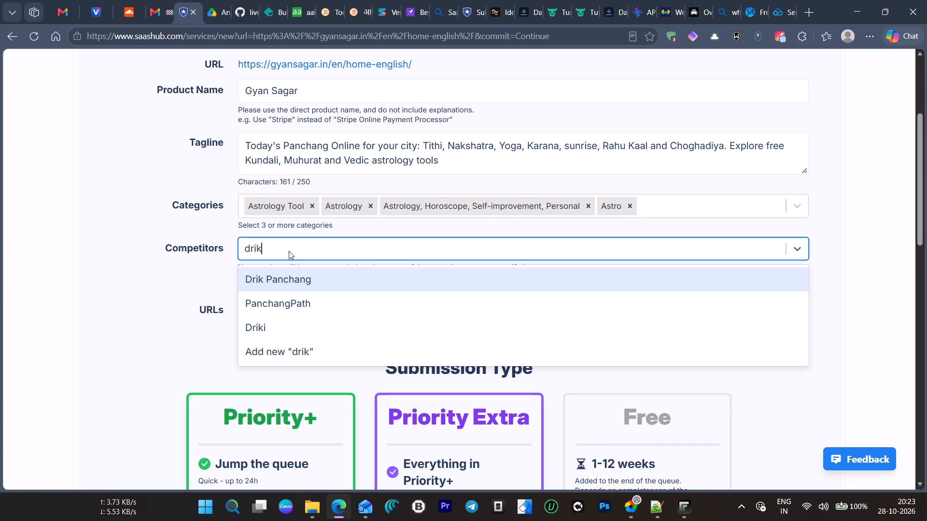
click(295, 276)
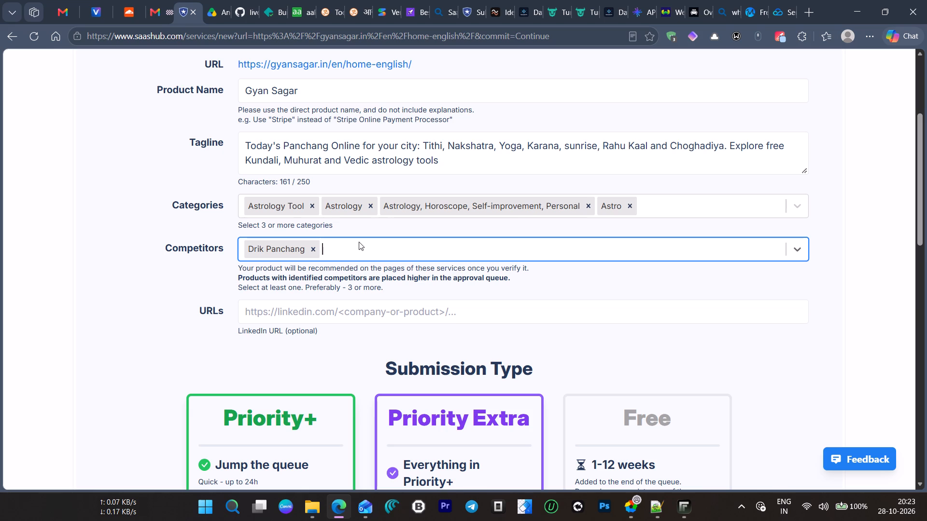
text(pro)
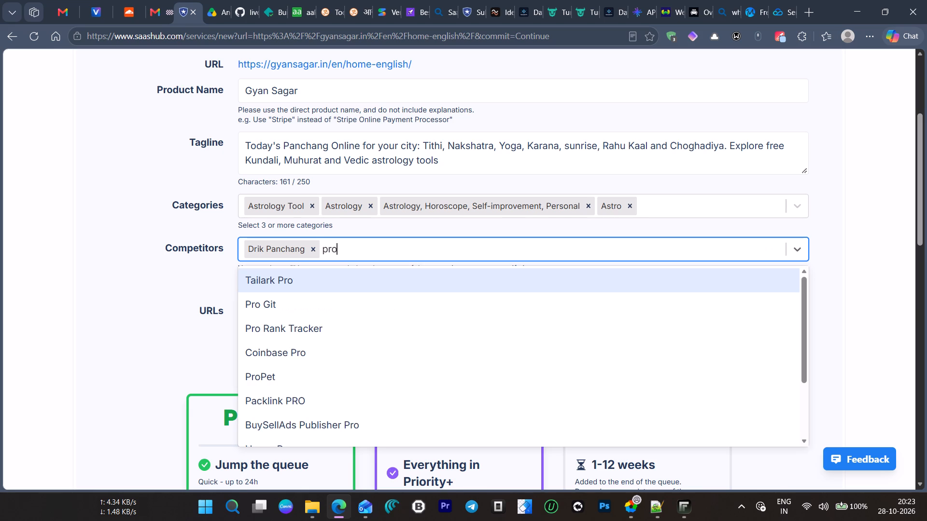
key(space)
text(ke)
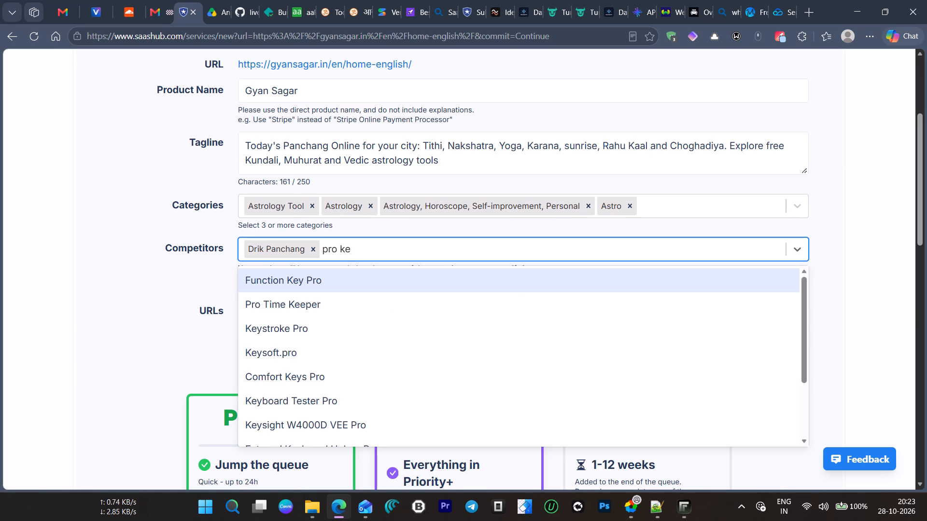
text(ra)
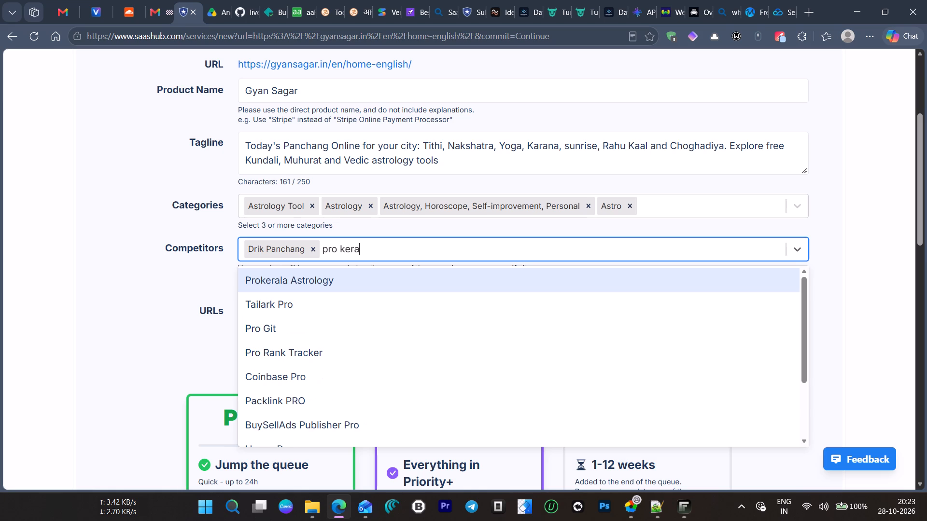
click(339, 280)
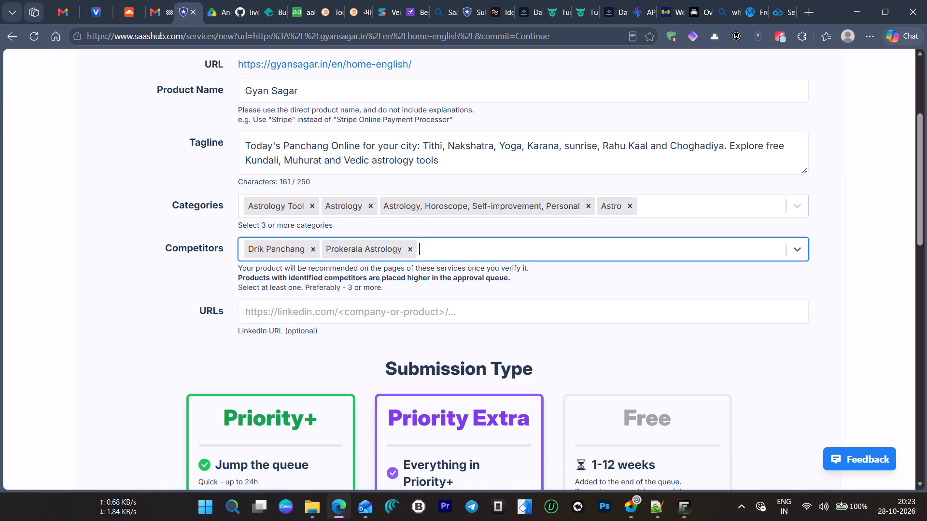
click(463, 248)
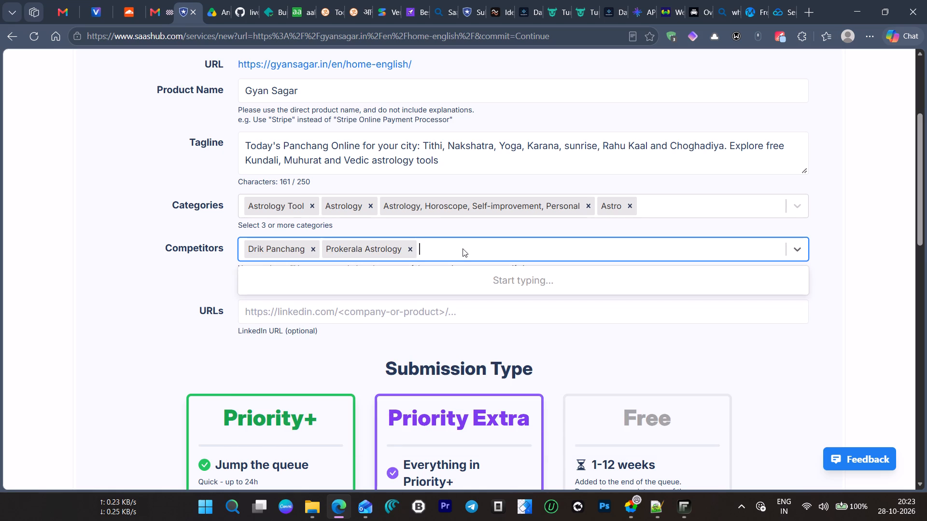
text(panch)
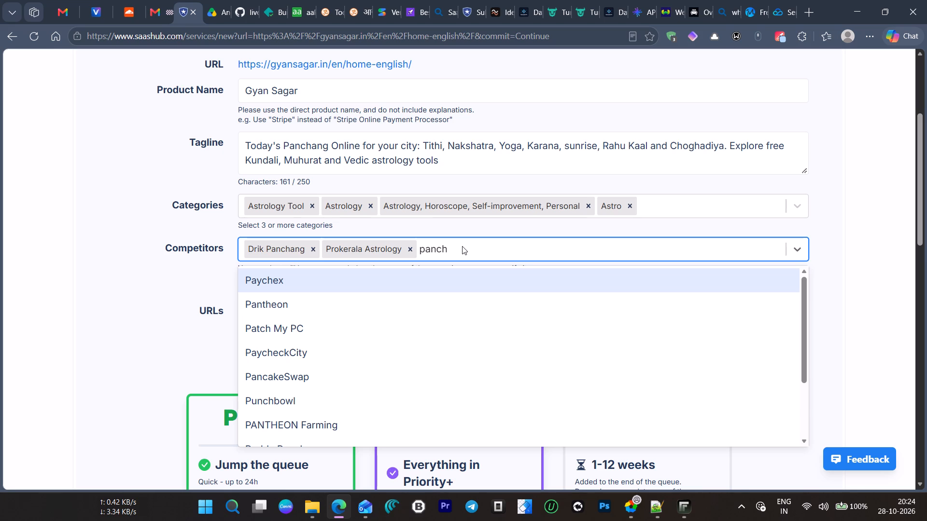
text(ng)
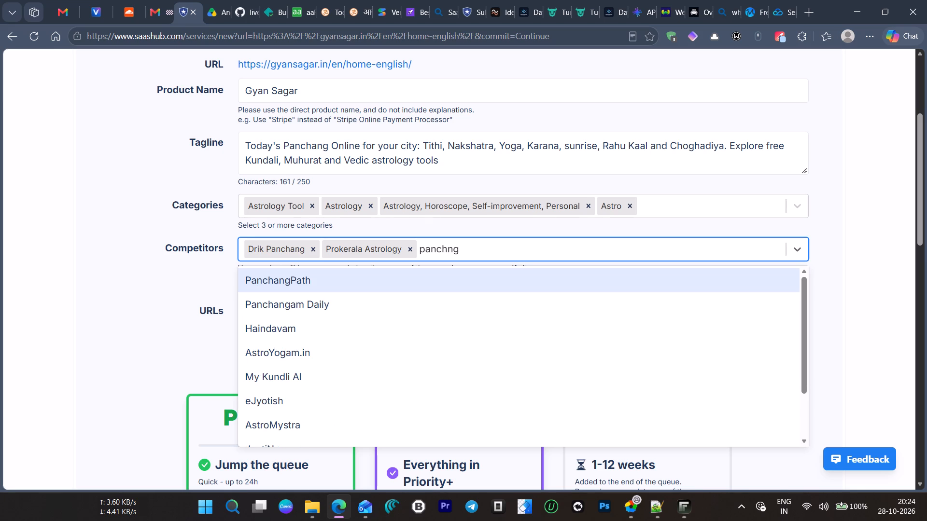
key(BackSpace)
key(BackSpace)
text(ang)
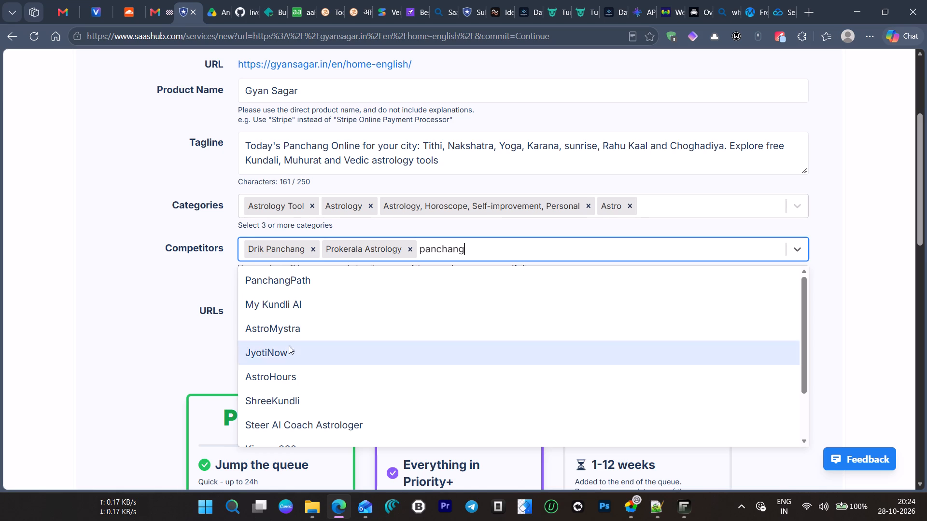
click(289, 392)
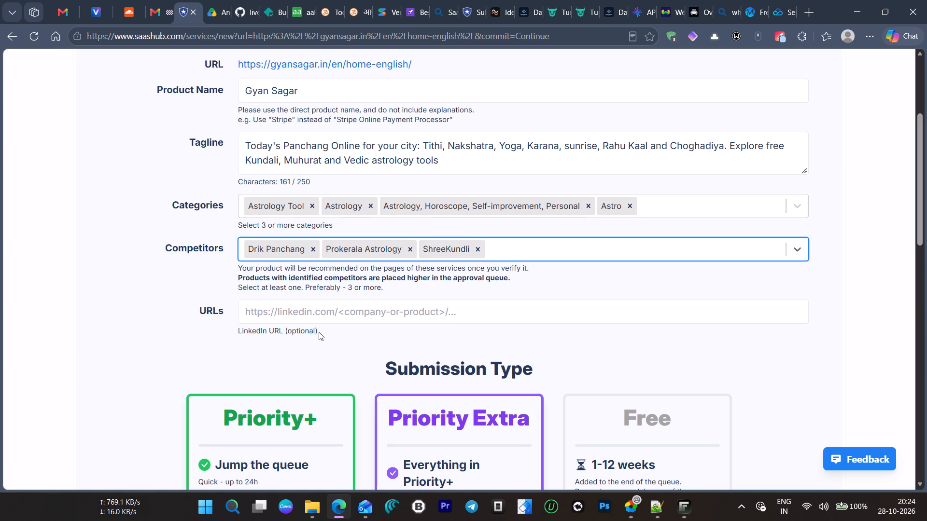
Compare the submission types and submit the Gyan Sagar listing with the Free option.
scroll(319, 331, down, 4)
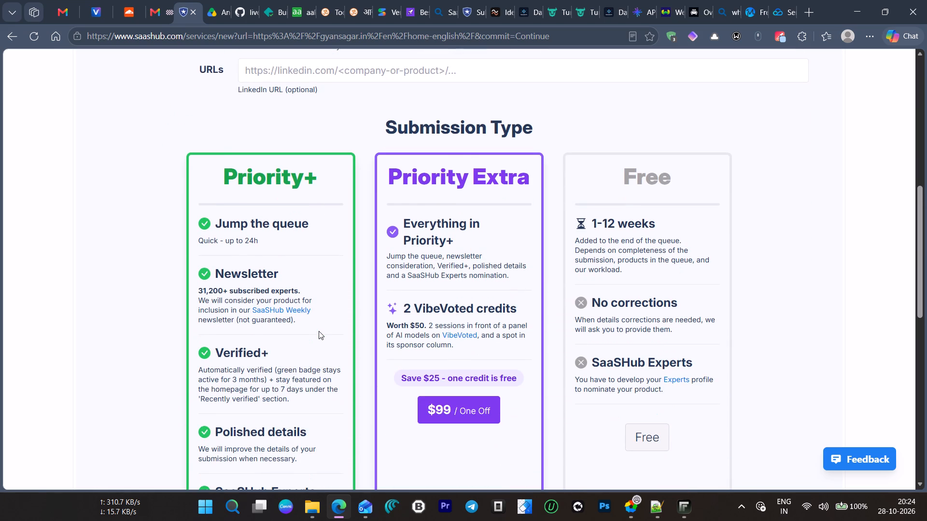
scroll(319, 331, down, 1)
scroll(593, 371, up, 3)
scroll(593, 371, down, 1)
scroll(593, 371, up, 1)
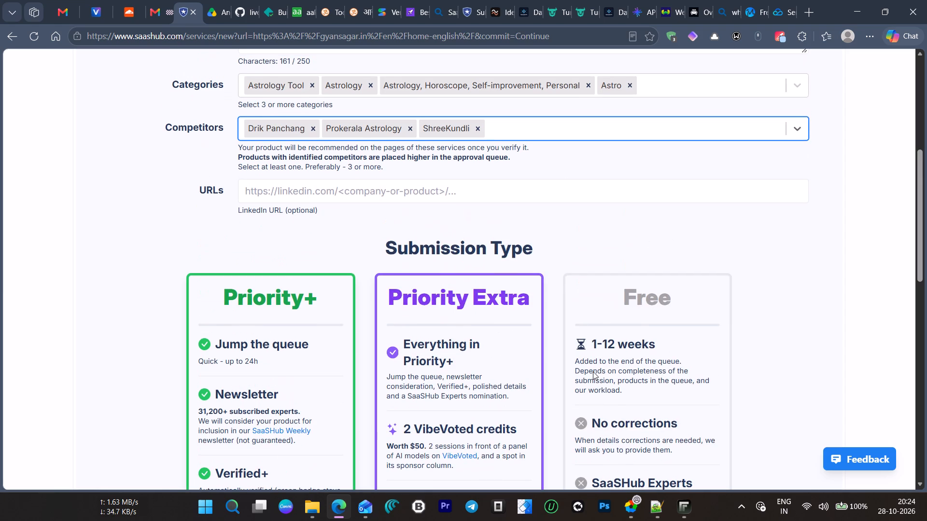
scroll(755, 366, down, 8)
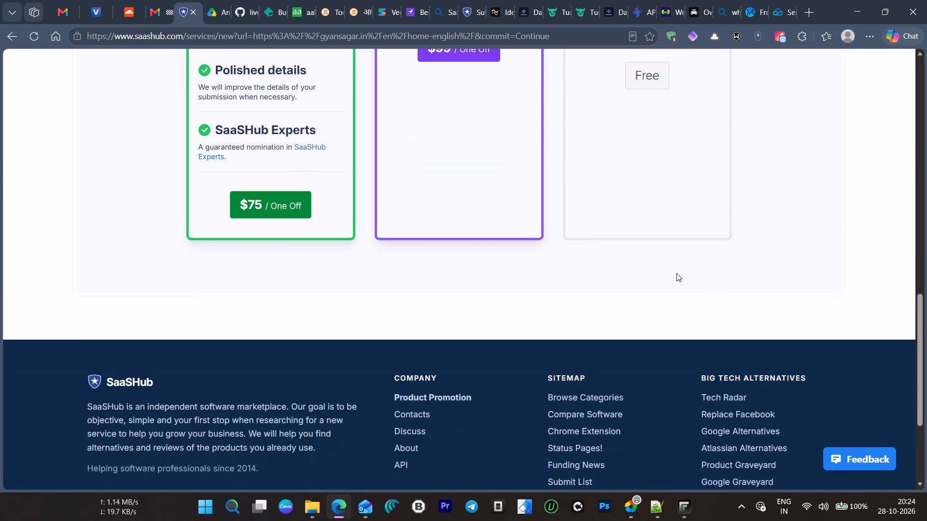
click(655, 205)
scroll(647, 328, up, 3)
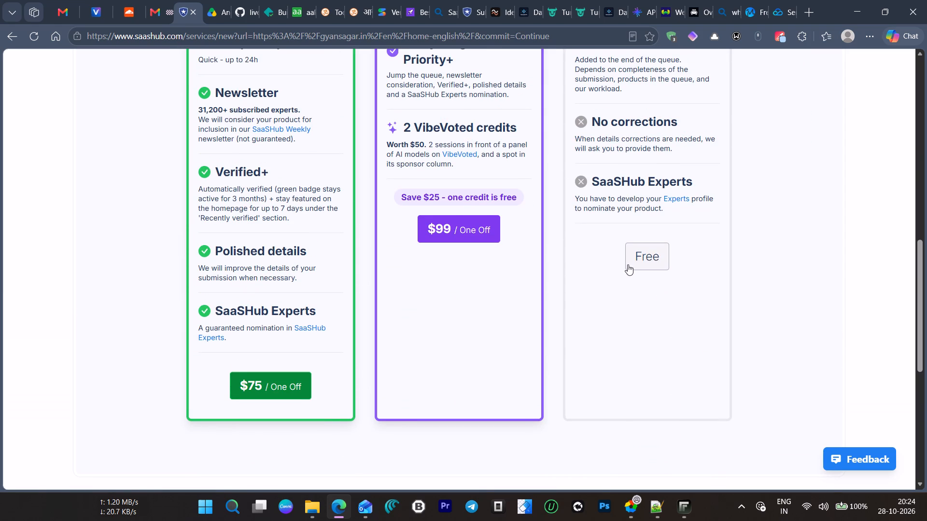
click(644, 256)
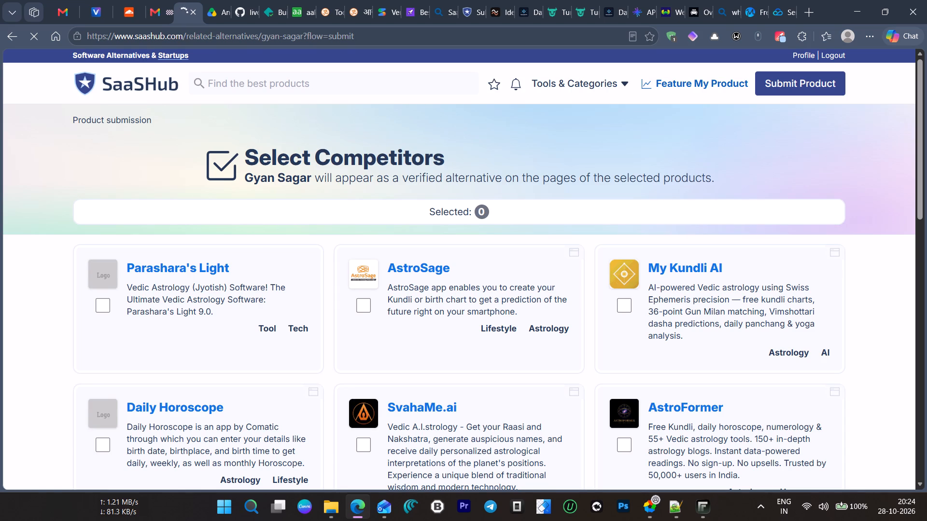
Select AstroSage, My Kundli AI, Daily Horoscope, AstroYogam.in and Jyotishgyan.co.in as competitors of Gyan Sagar.
scroll(108, 352, down, 2)
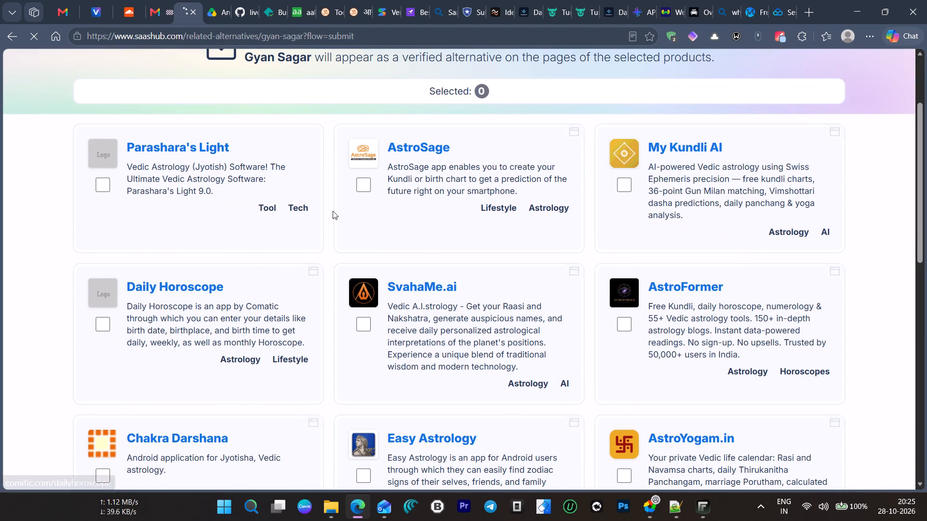
click(365, 193)
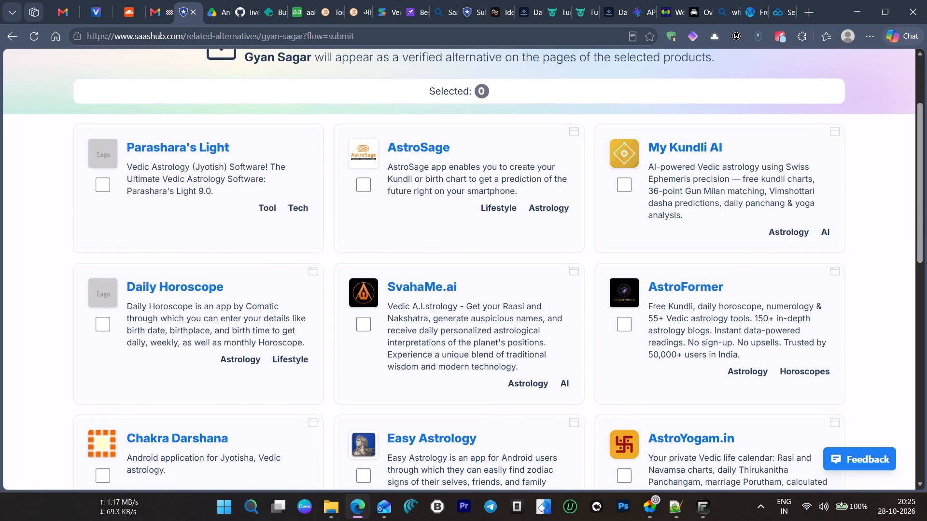
click(629, 183)
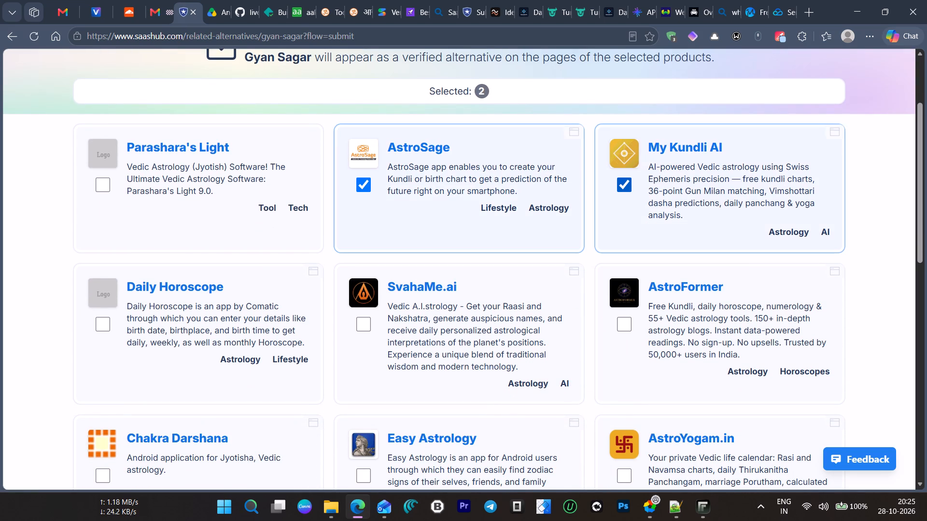
scroll(501, 283, down, 2)
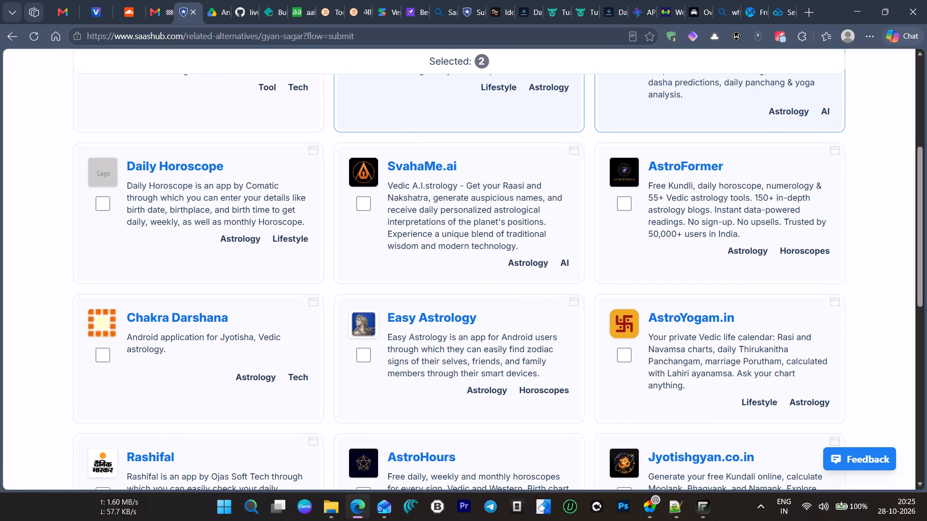
click(103, 206)
scroll(380, 288, down, 1)
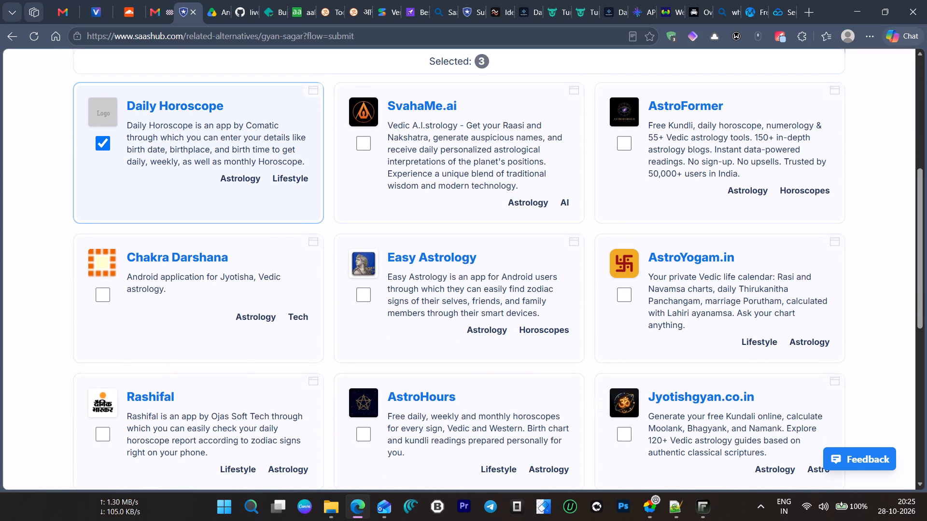
click(625, 291)
scroll(601, 343, down, 1)
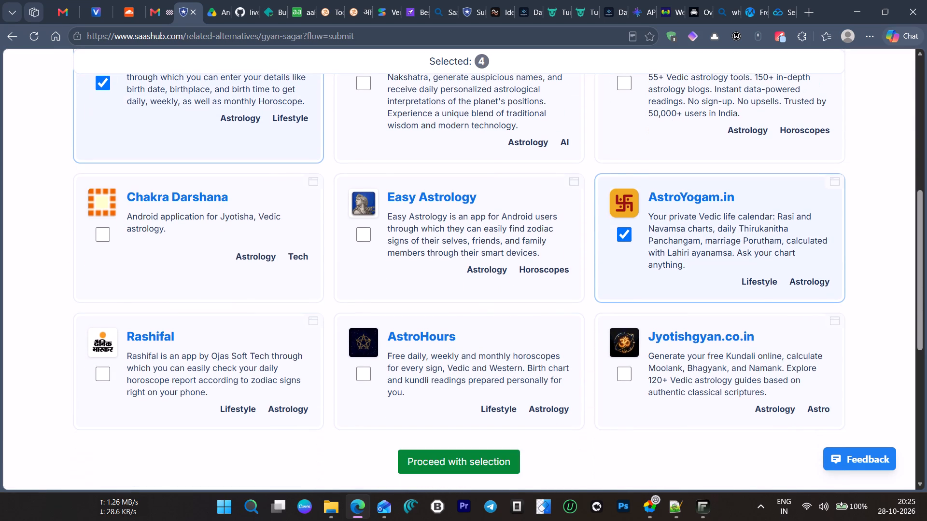
click(629, 377)
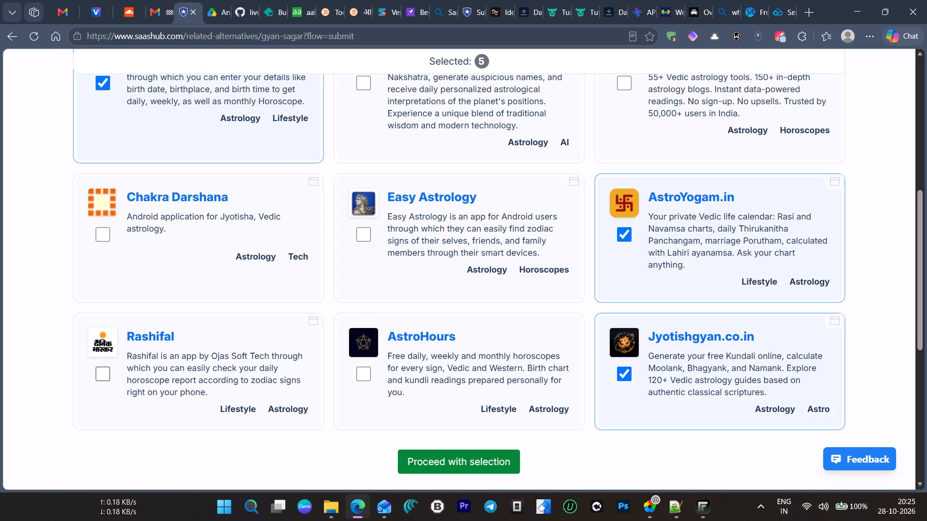
Also select SvahaMe.ai and AstroFormer as competitors and proceed with the selection.
scroll(104, 377, up, 1)
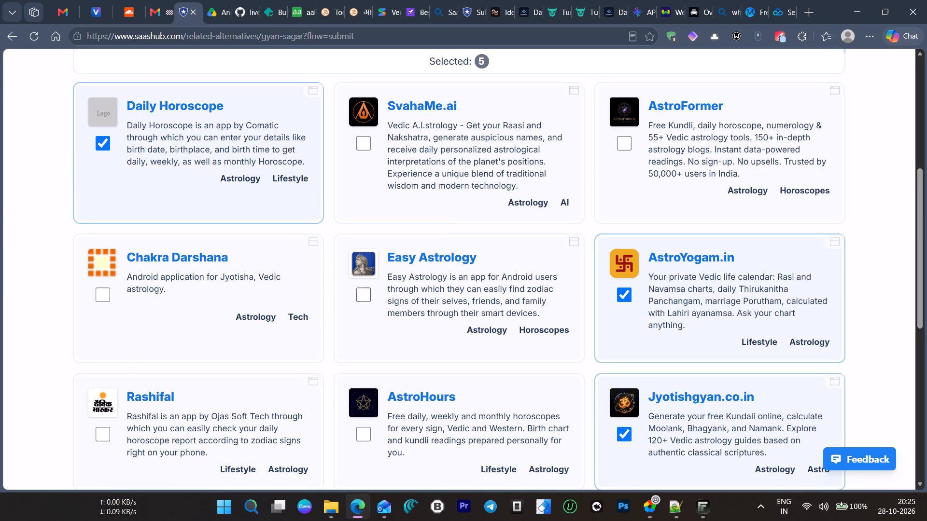
click(370, 151)
scroll(548, 209, up, 1)
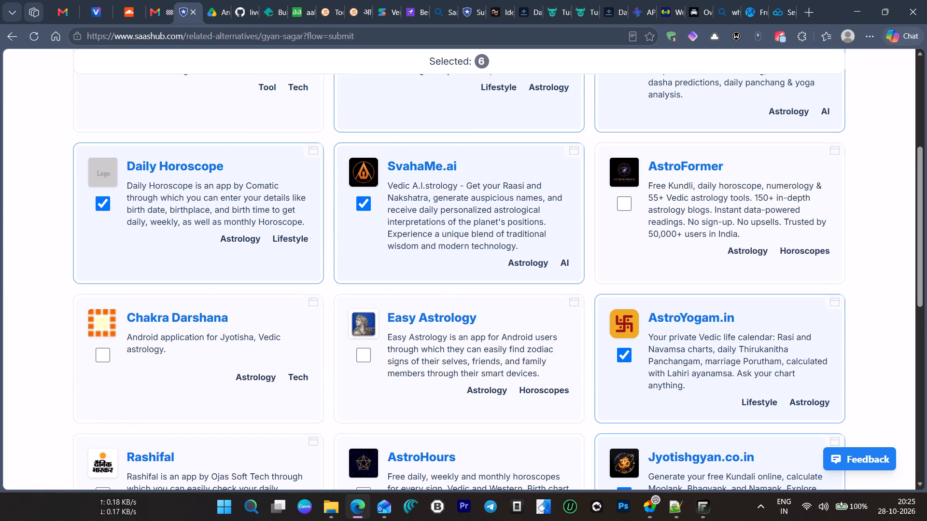
click(622, 205)
scroll(597, 271, up, 3)
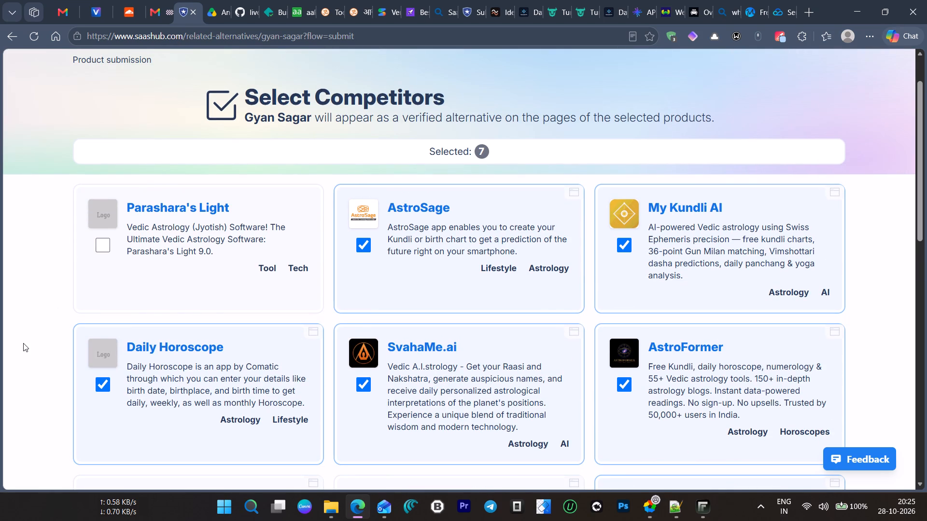
scroll(25, 344, down, 5)
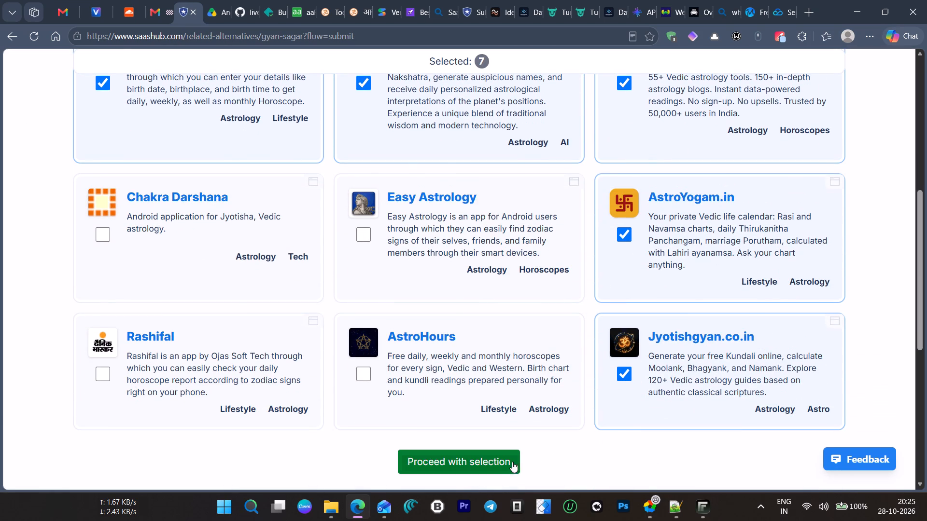
click(494, 462)
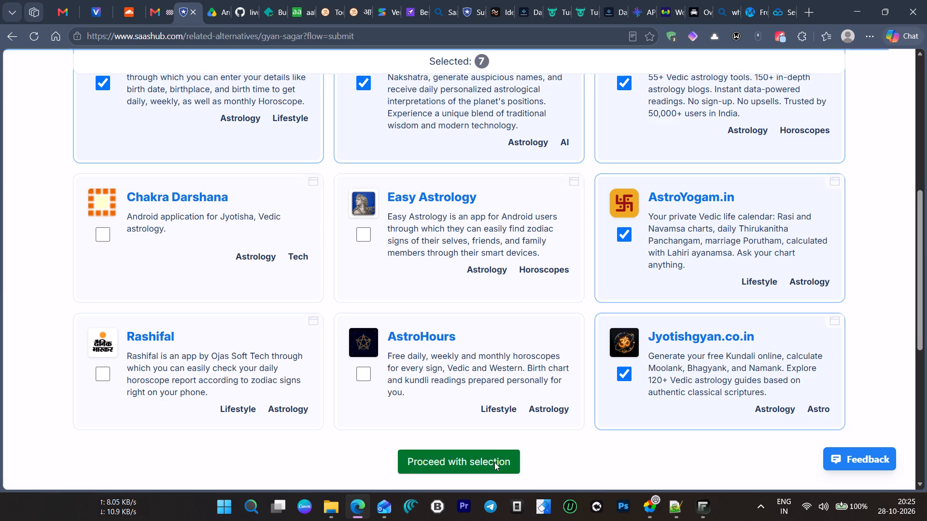
Open the submitted Gyan Sagar listing's verification details and go to edit its logo.
scroll(518, 291, down, 2)
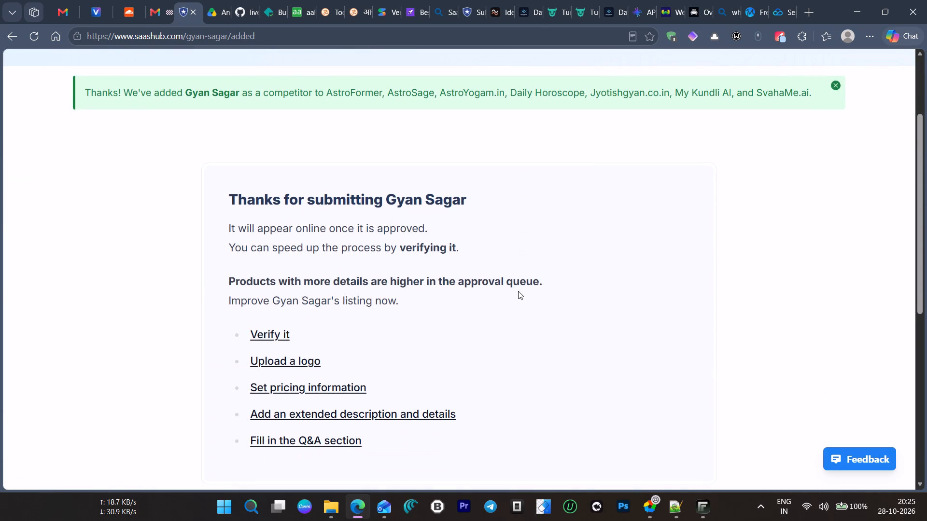
scroll(518, 291, down, 2)
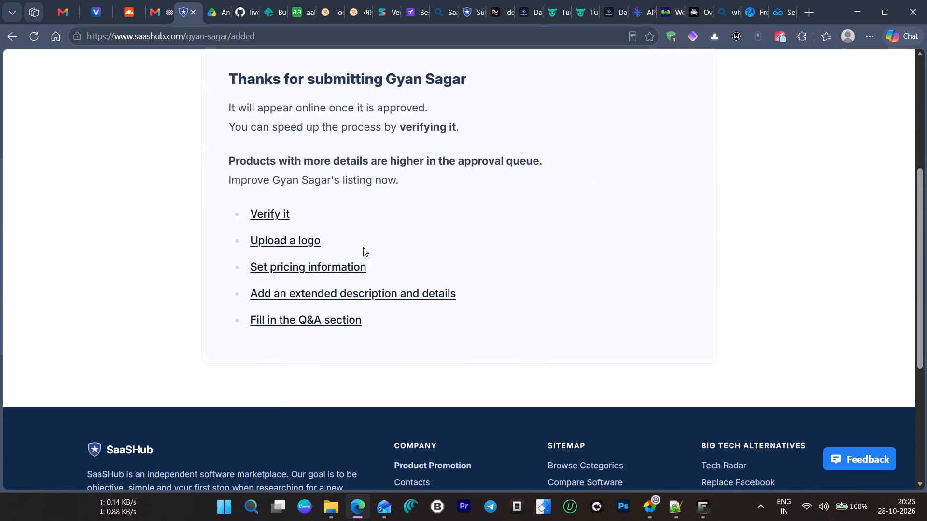
click(277, 217)
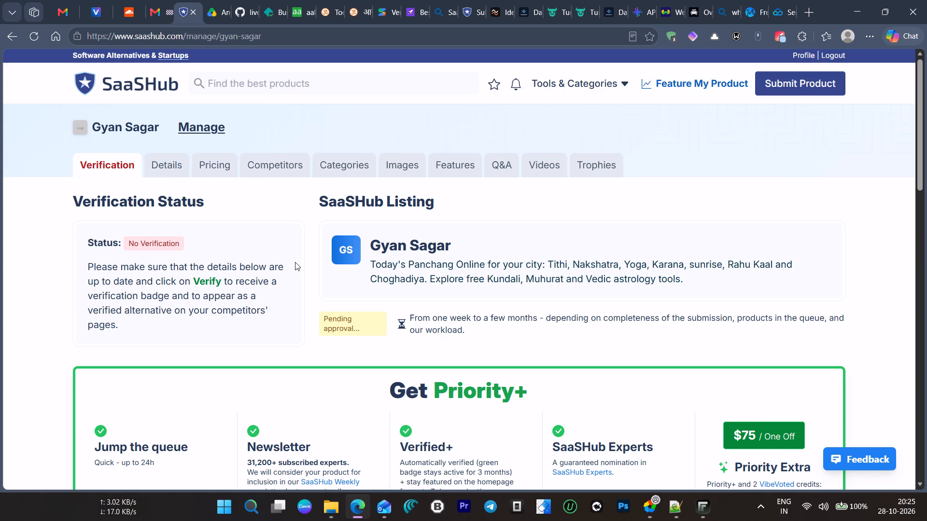
click(134, 239)
click(202, 281)
scroll(207, 283, down, 8)
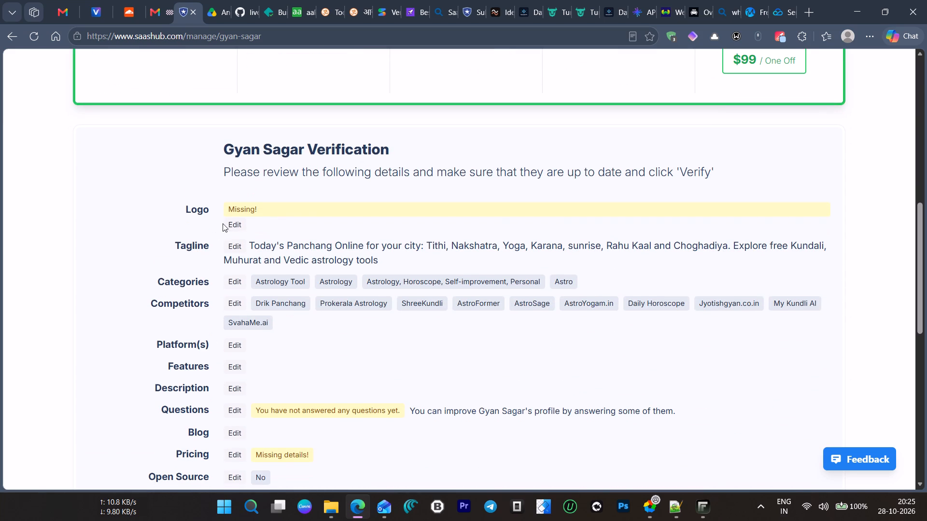
click(237, 226)
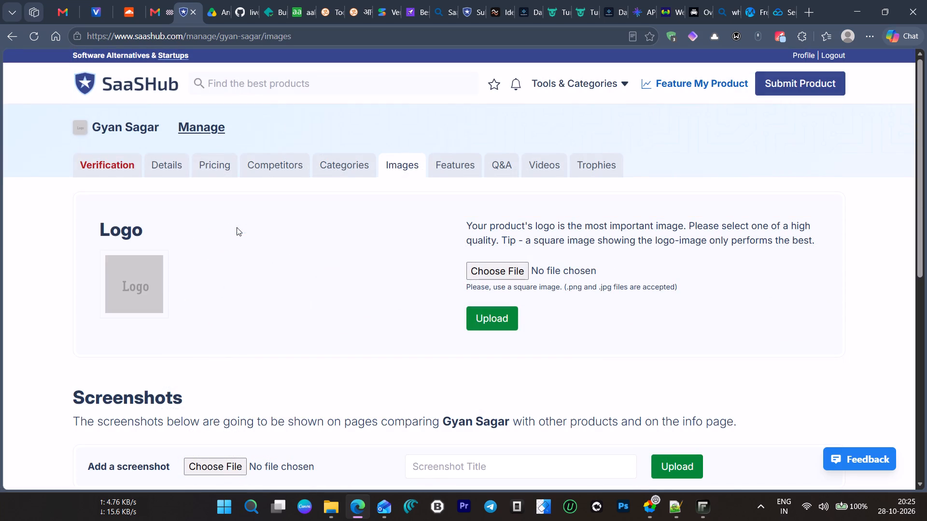
Upload "GyanSagar Cosmic Ocean Emblem512.png" from the logo folder inside Pictures > gyansagar as the listing's logo.
click(483, 275)
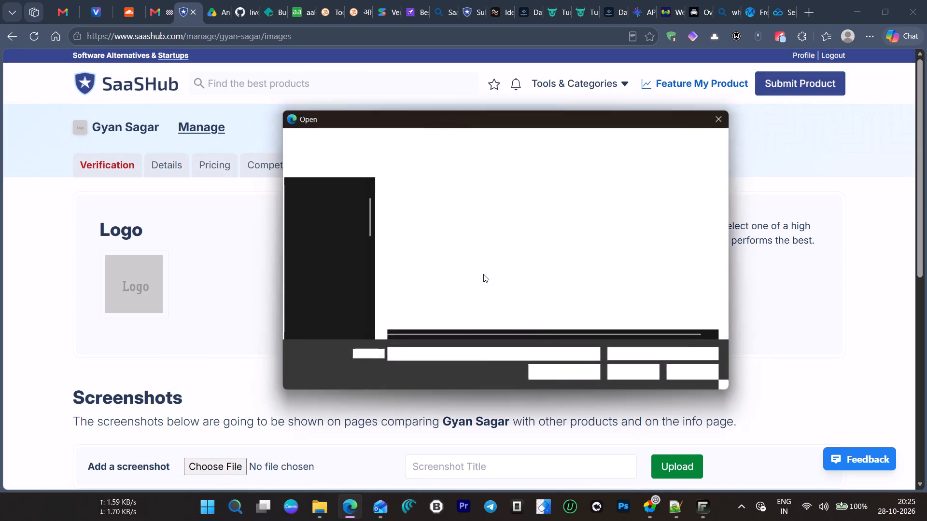
scroll(352, 286, down, 3)
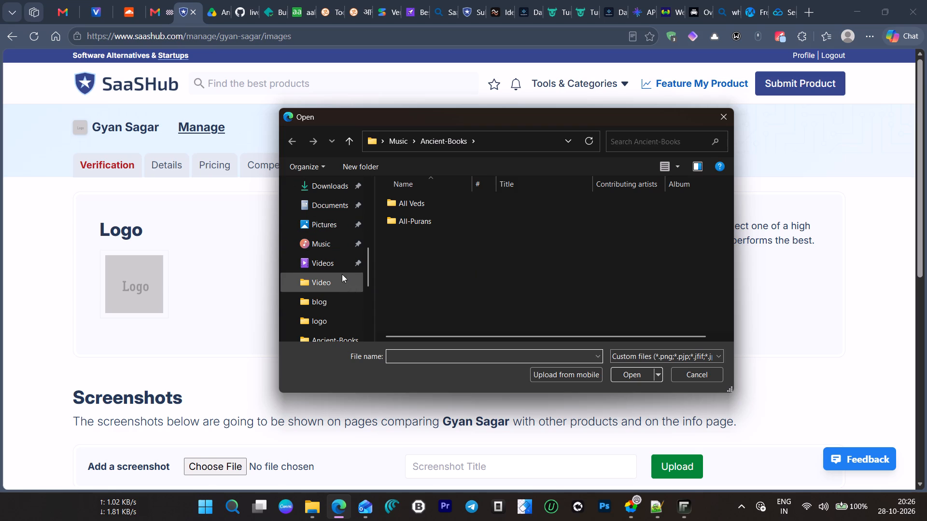
click(331, 229)
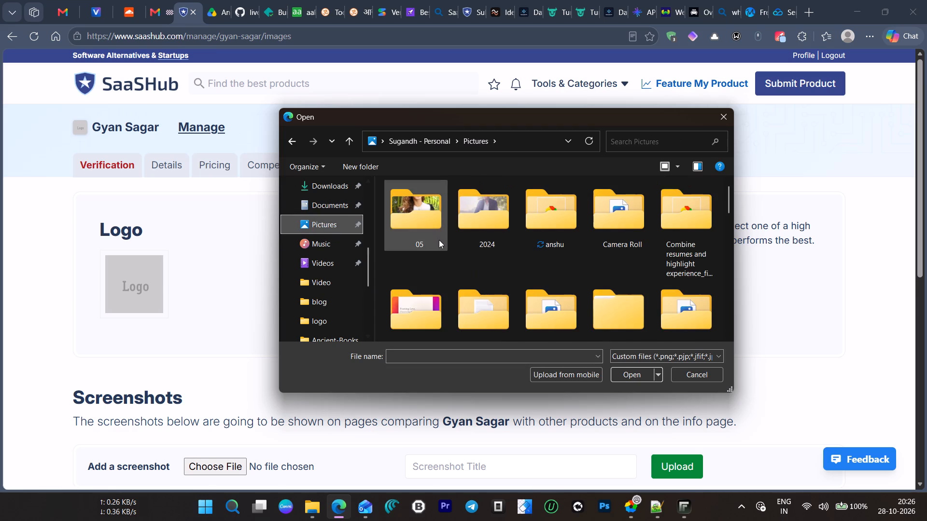
scroll(439, 240, down, 3)
scroll(439, 242, up, 4)
scroll(439, 245, down, 1)
double_click(422, 295)
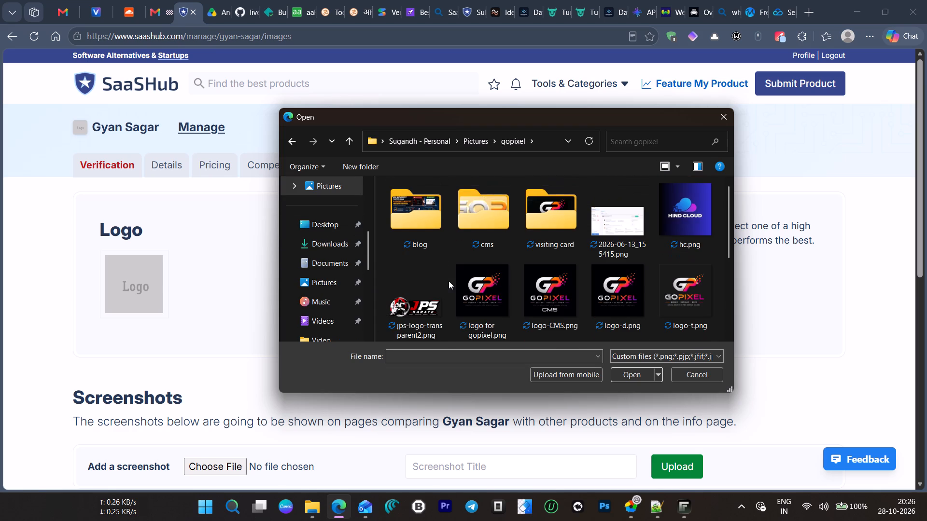
click(350, 141)
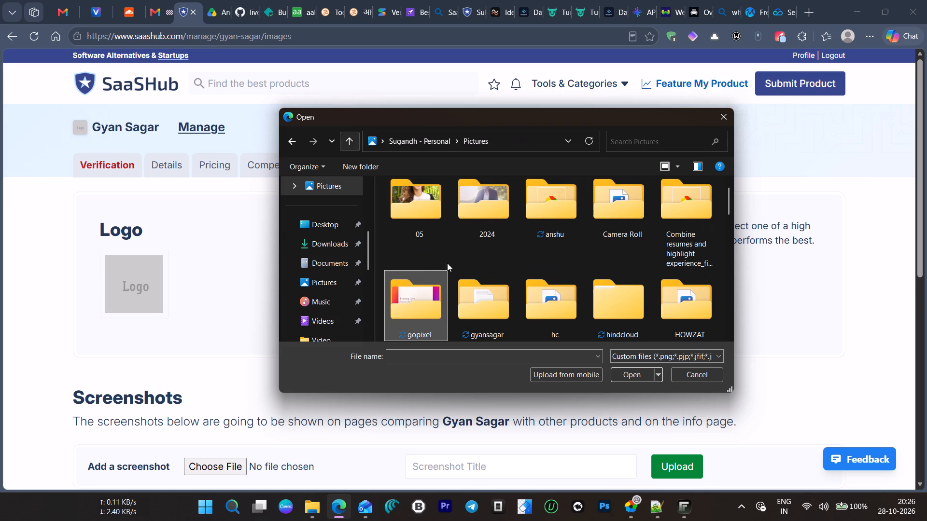
scroll(453, 269, down, 1)
double_click(470, 250)
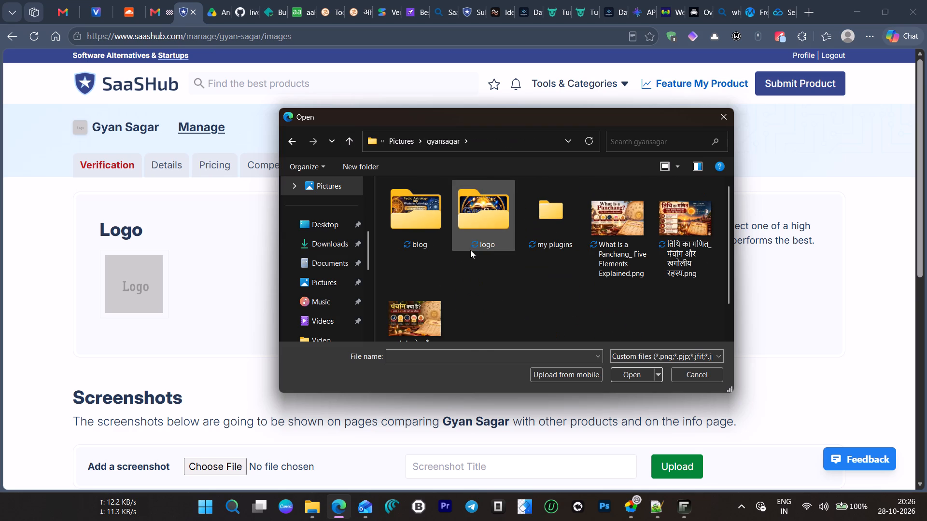
double_click(479, 221)
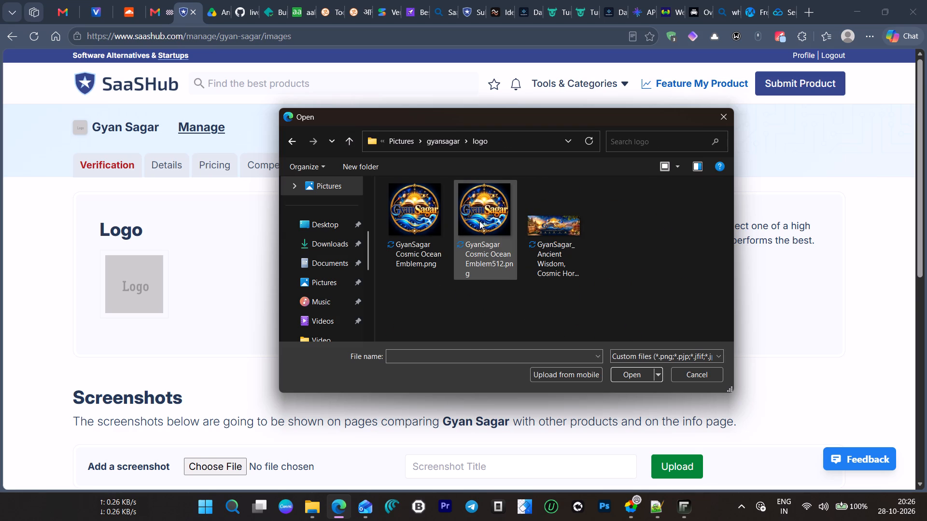
scroll(443, 287, down, 2)
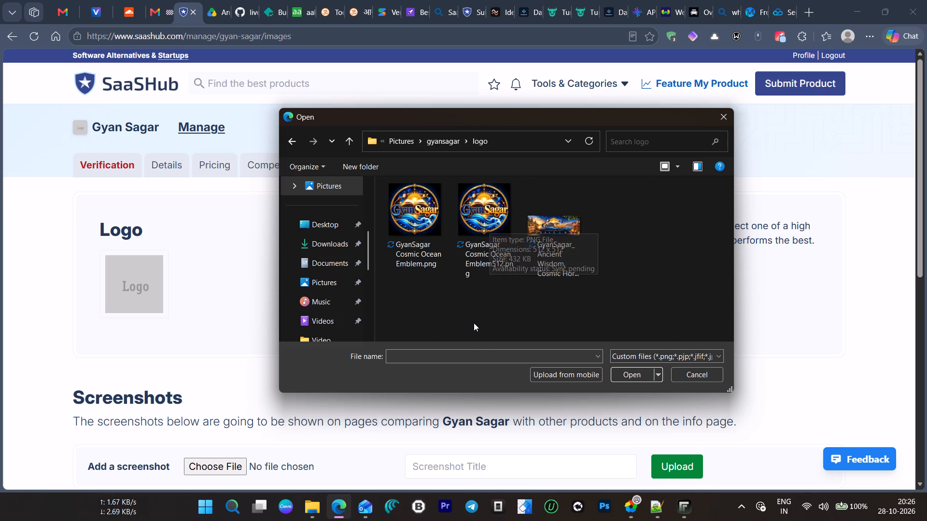
double_click(481, 226)
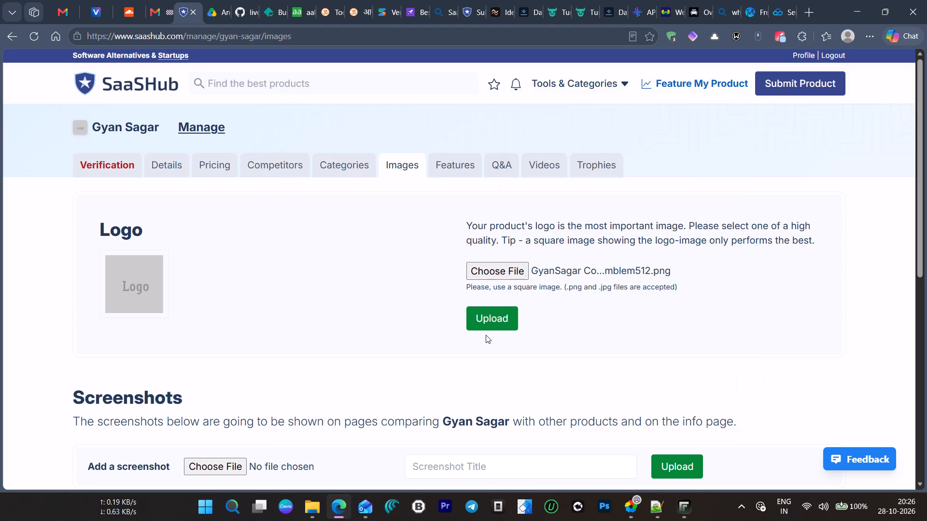
click(502, 321)
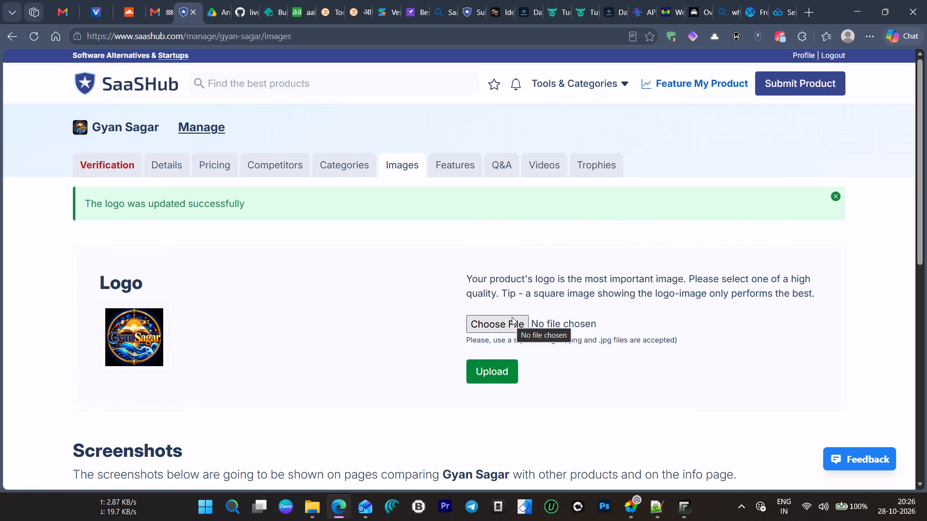
Start adding a screenshot and look through the gyansagar folder and its logo subfolder for a suitable image, showing all file types.
scroll(507, 308, down, 5)
click(240, 219)
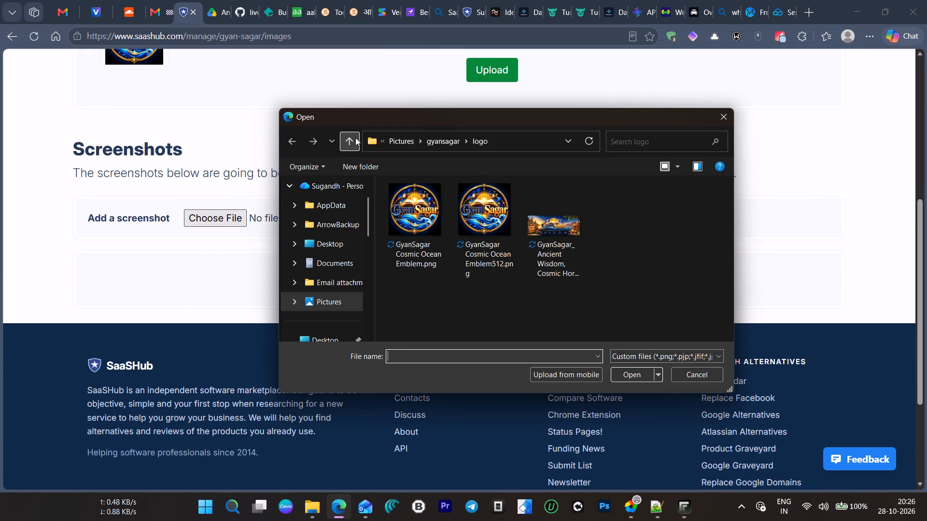
click(355, 137)
scroll(530, 255, down, 3)
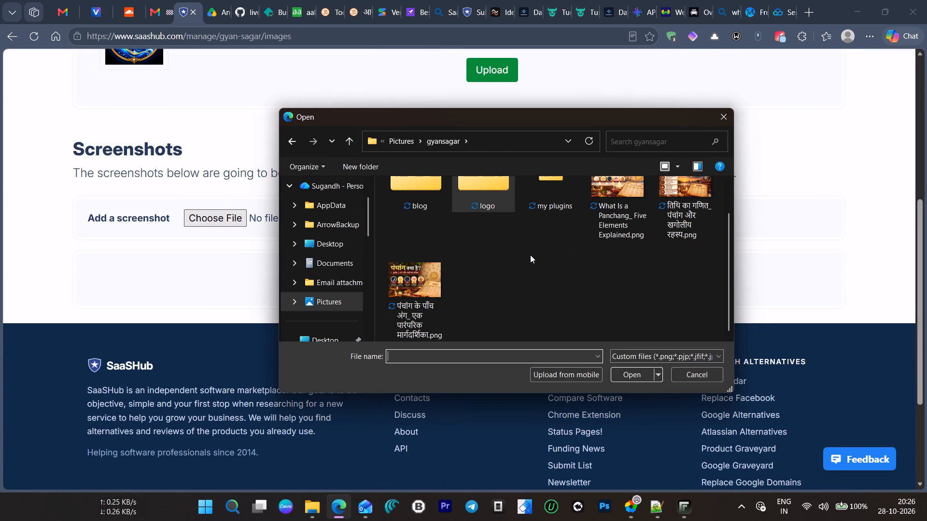
click(620, 356)
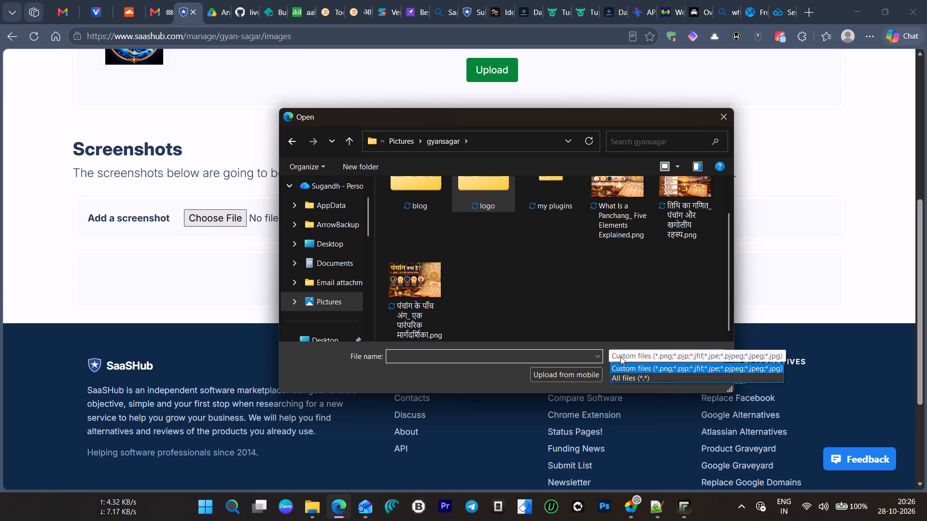
click(625, 374)
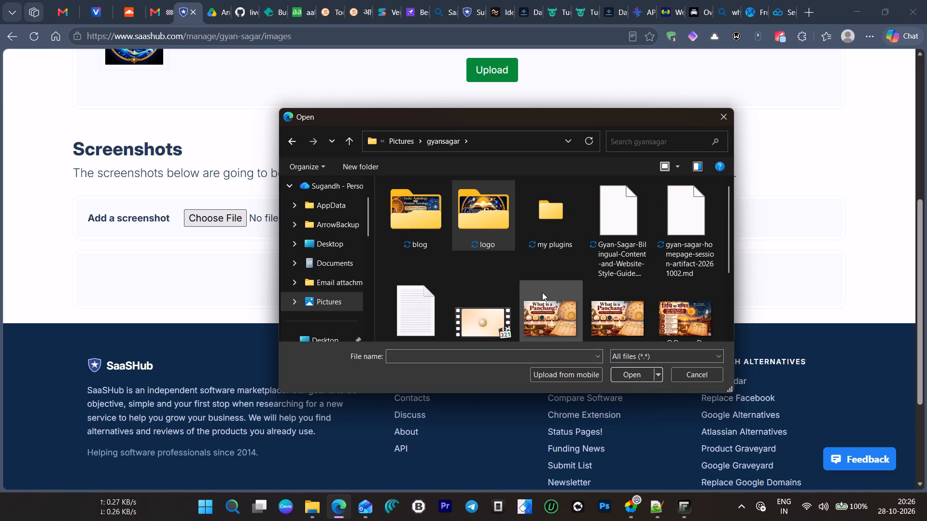
scroll(542, 291, down, 3)
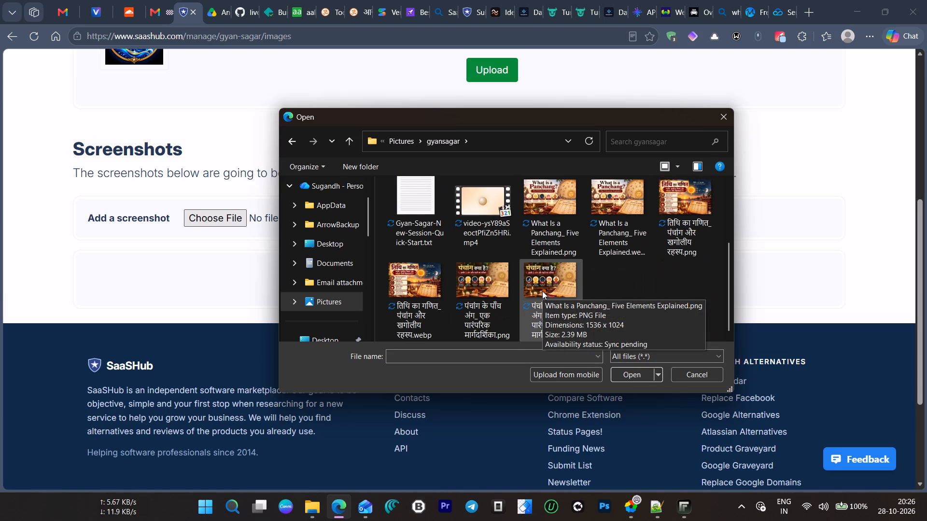
scroll(633, 288, up, 1)
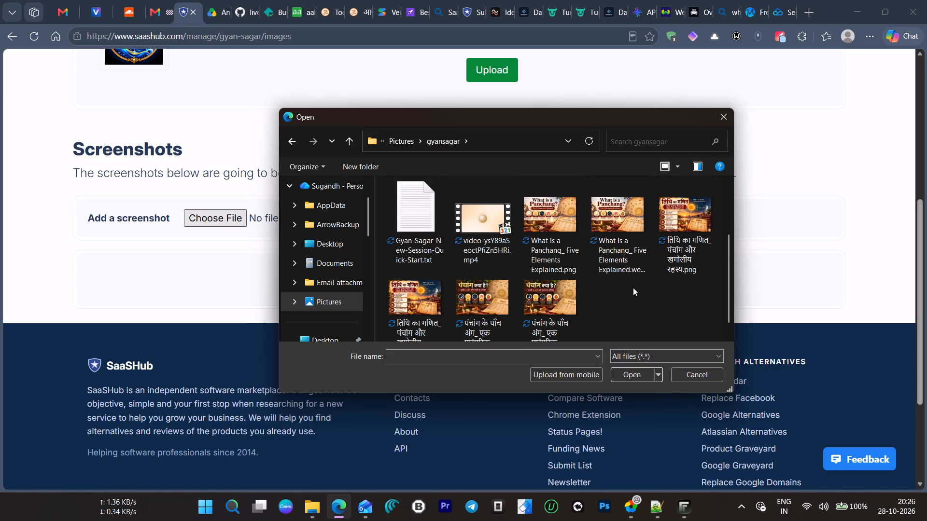
scroll(633, 288, up, 2)
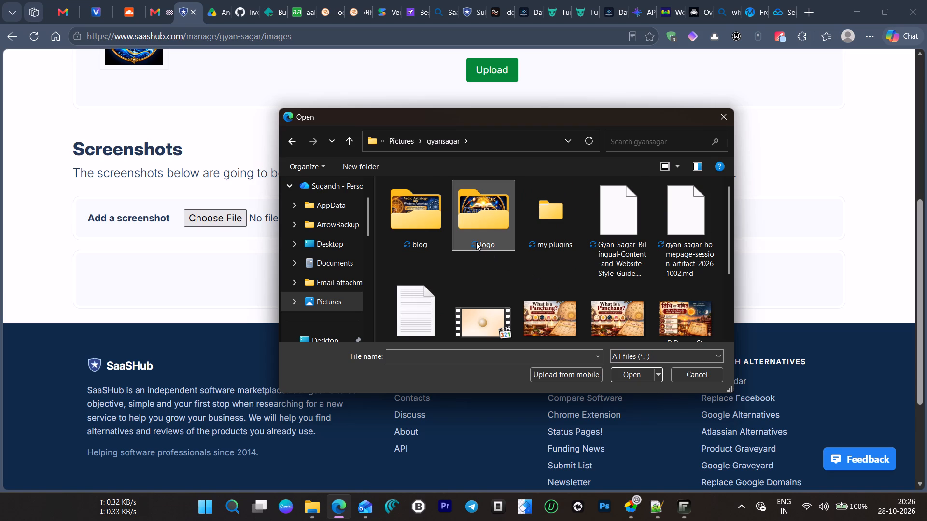
click(476, 241)
double_click(476, 241)
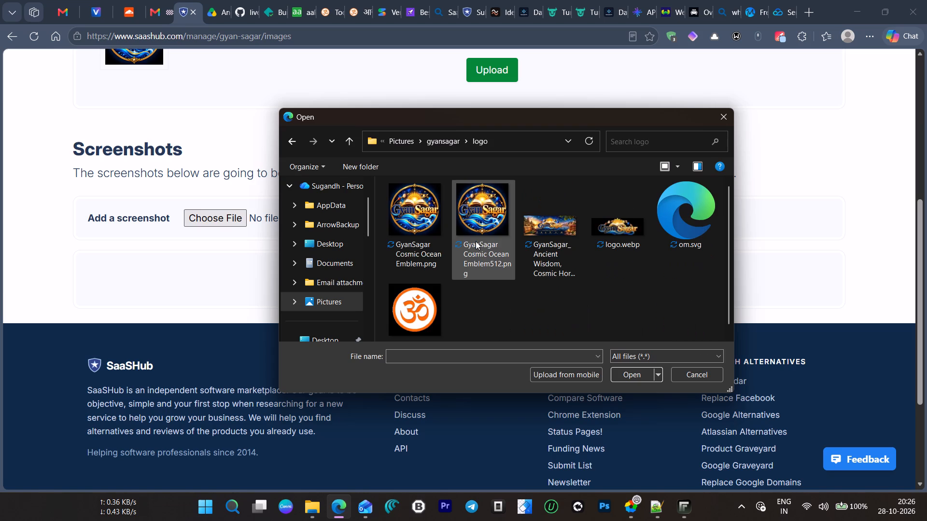
scroll(504, 289, down, 2)
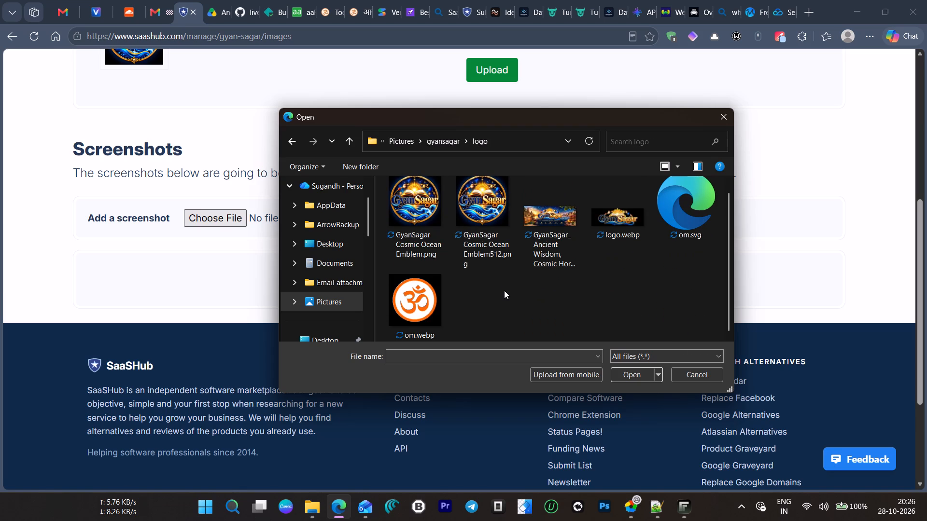
scroll(504, 290, down, 2)
Look through the blog subfolder, the gyansagar folder and the other file locations for a suitable screenshot image.
click(352, 147)
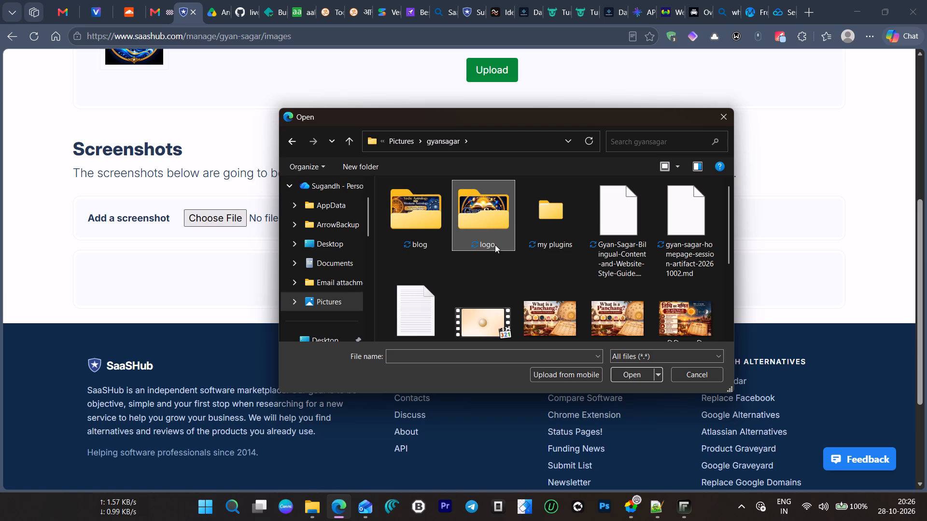
double_click(427, 239)
scroll(427, 239, down, 9)
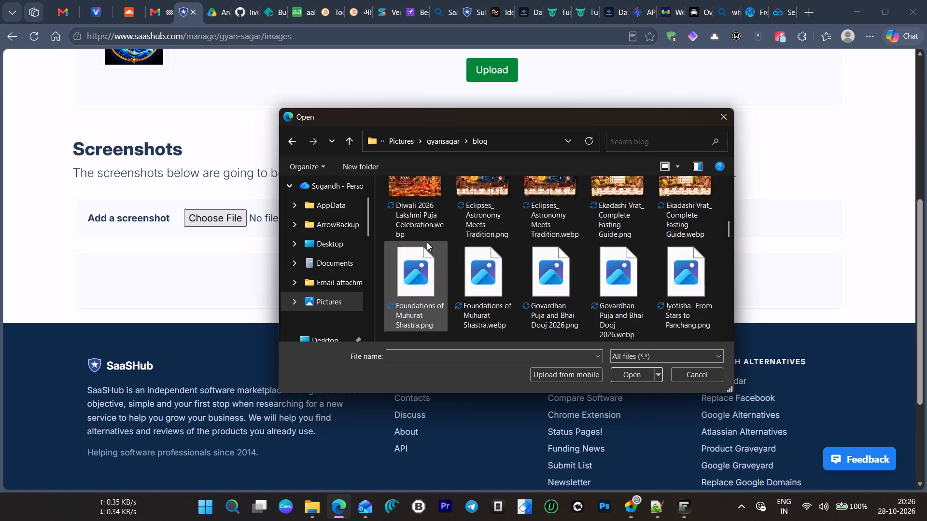
scroll(427, 242, down, 14)
scroll(427, 244, up, 2)
scroll(427, 244, down, 15)
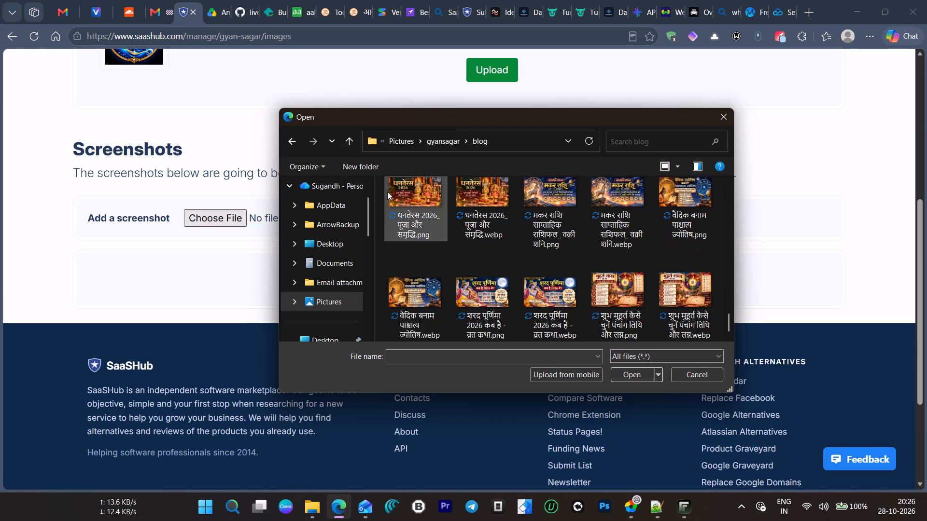
click(345, 144)
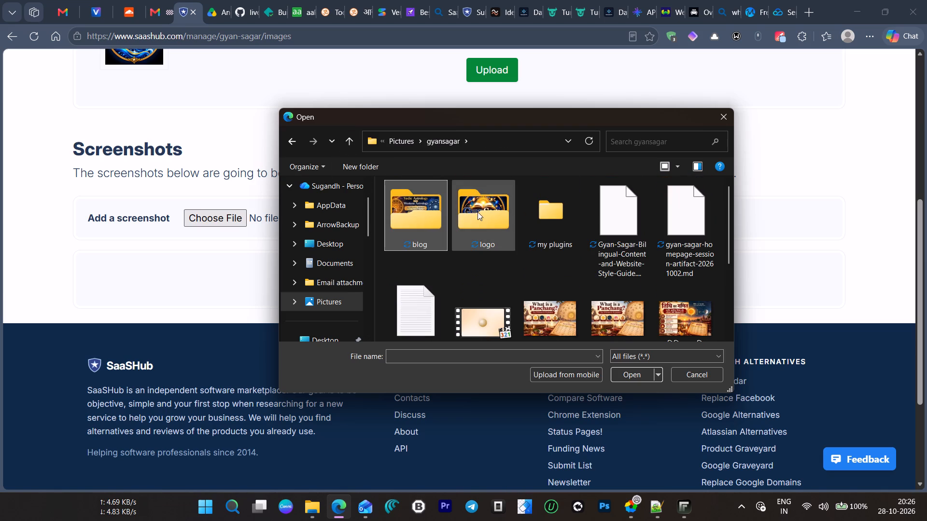
scroll(479, 218, down, 2)
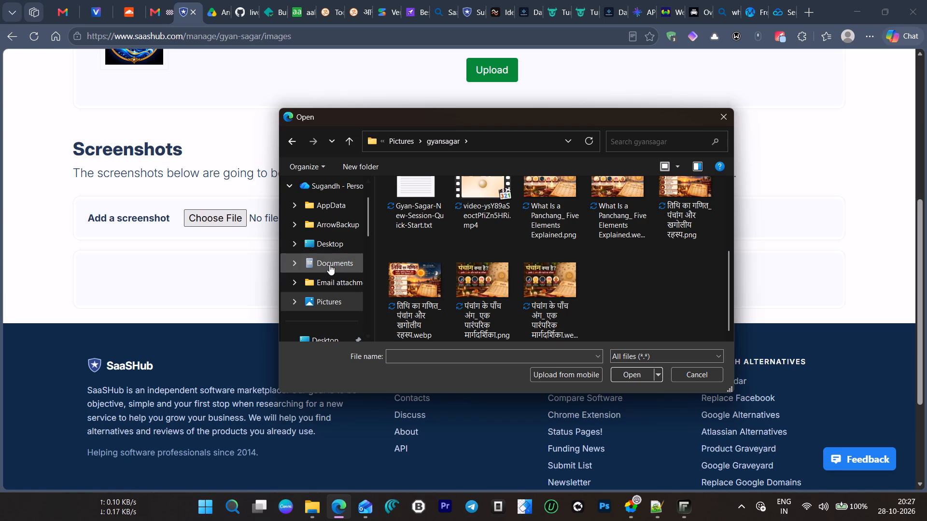
scroll(329, 264, up, 2)
scroll(329, 264, down, 8)
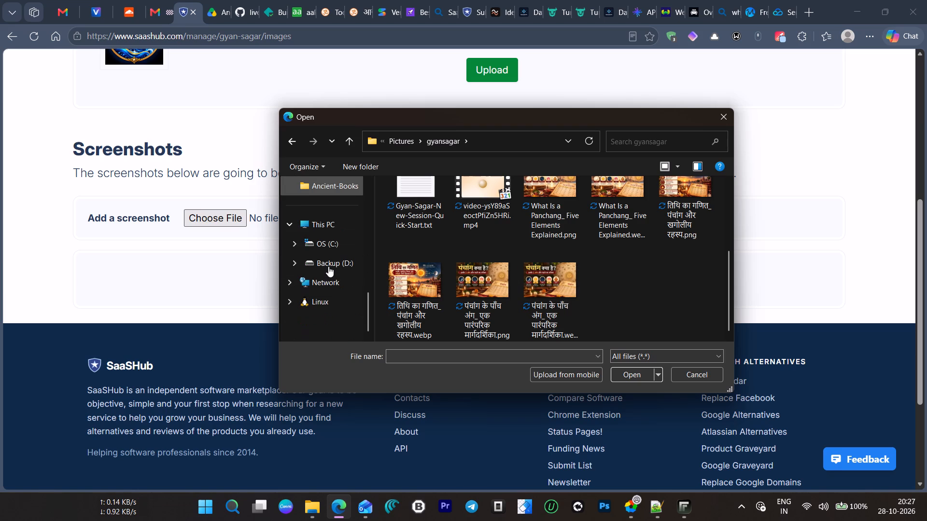
scroll(328, 266, up, 3)
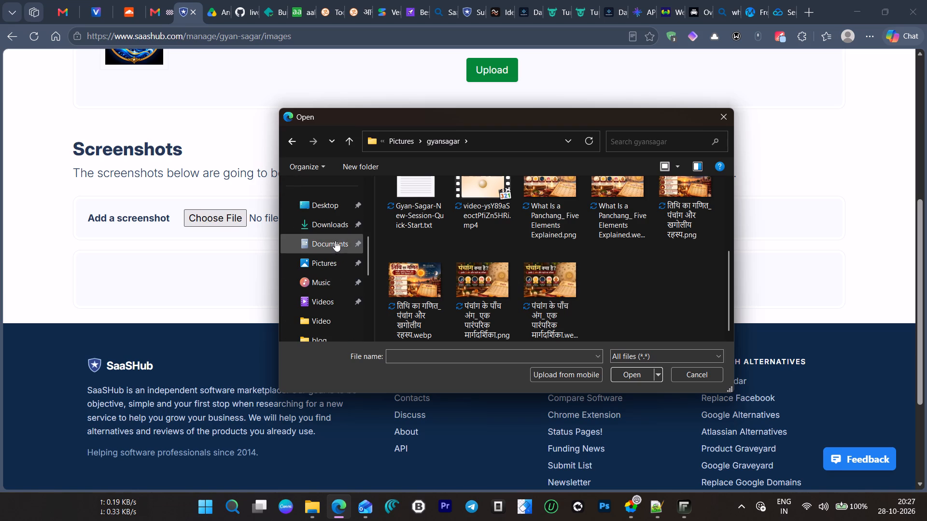
Find the Gyan Sagar page captures in Downloads and preview "https-gyansagar.in-en-tools-.png".
click(332, 225)
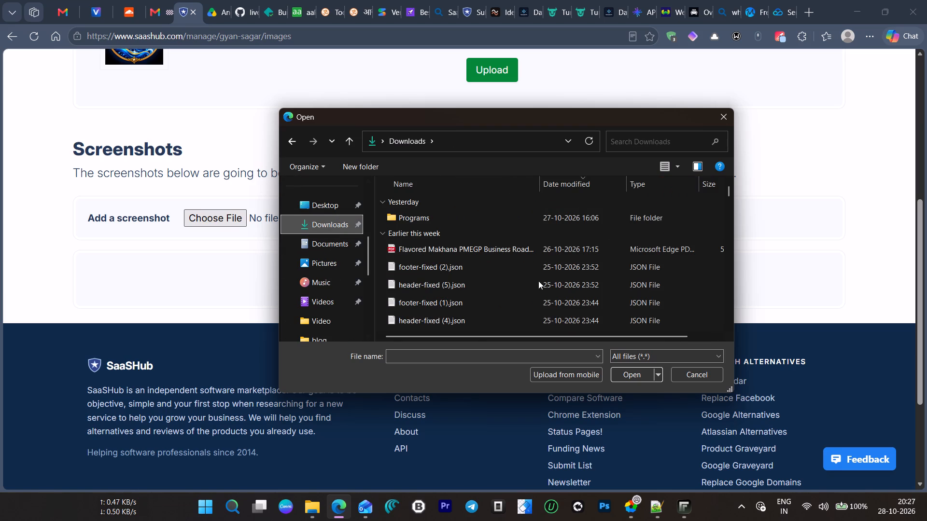
scroll(504, 290, down, 2)
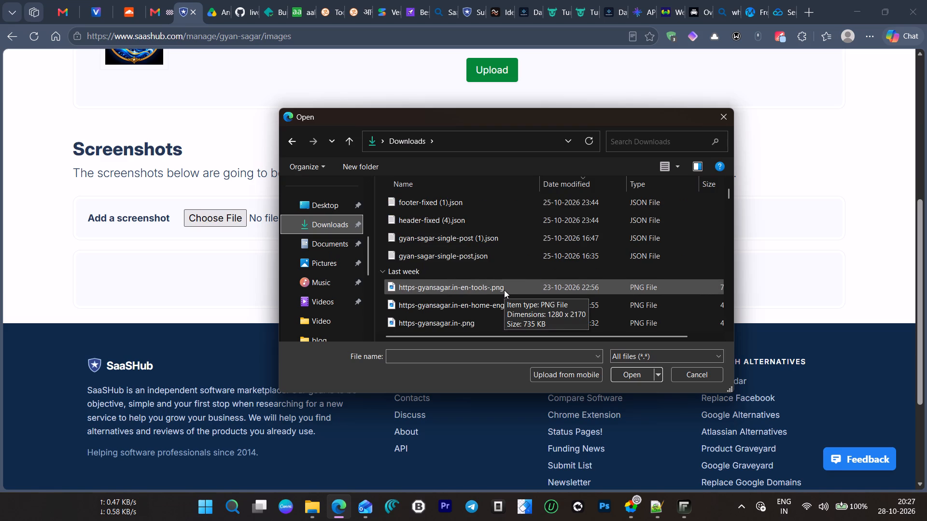
right_click(500, 290)
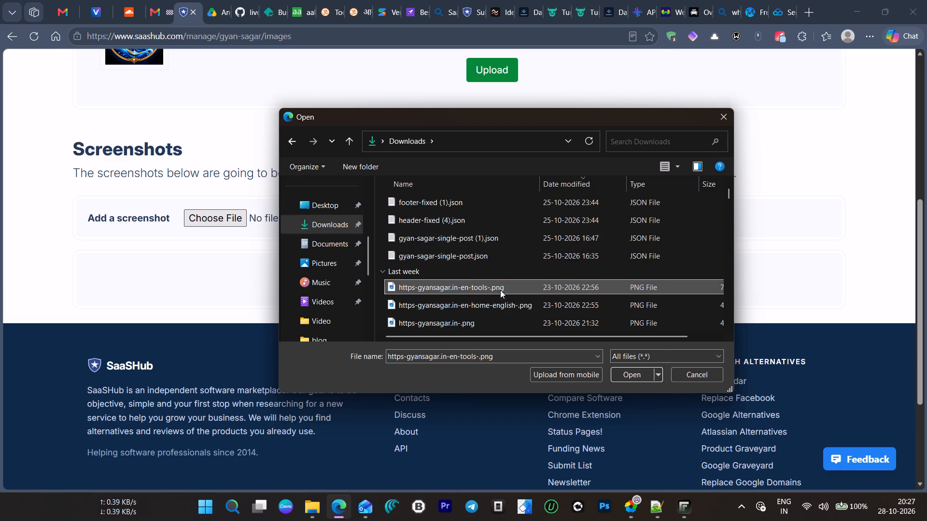
click(552, 74)
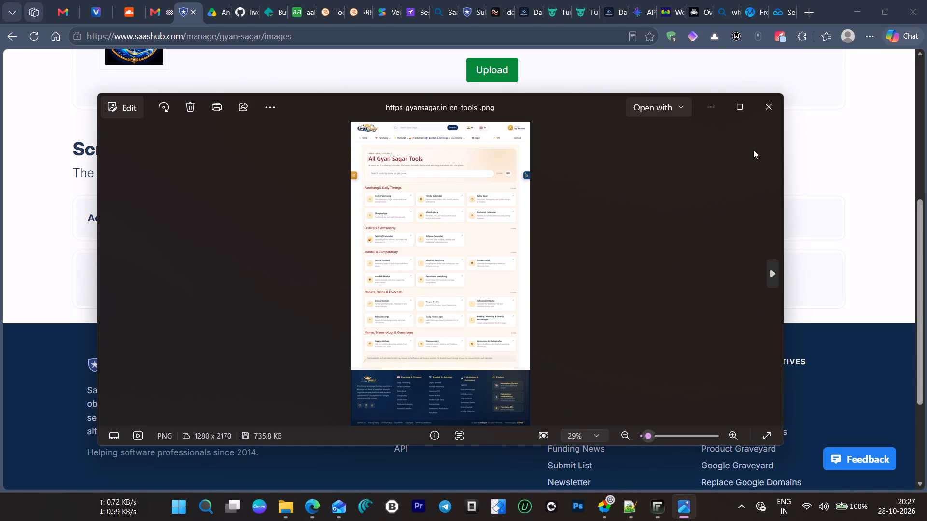
click(761, 109)
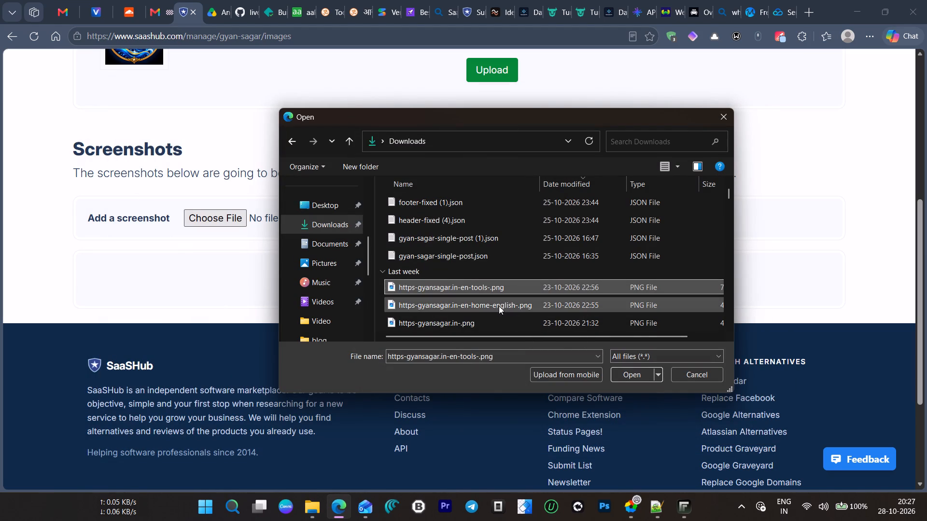
Upload "https-gyansagar.in-en-home-english-.png" from Downloads as a listing screenshot titled "Homepage".
ctrl+click(499, 306)
ctrl+click(474, 321)
click(492, 308)
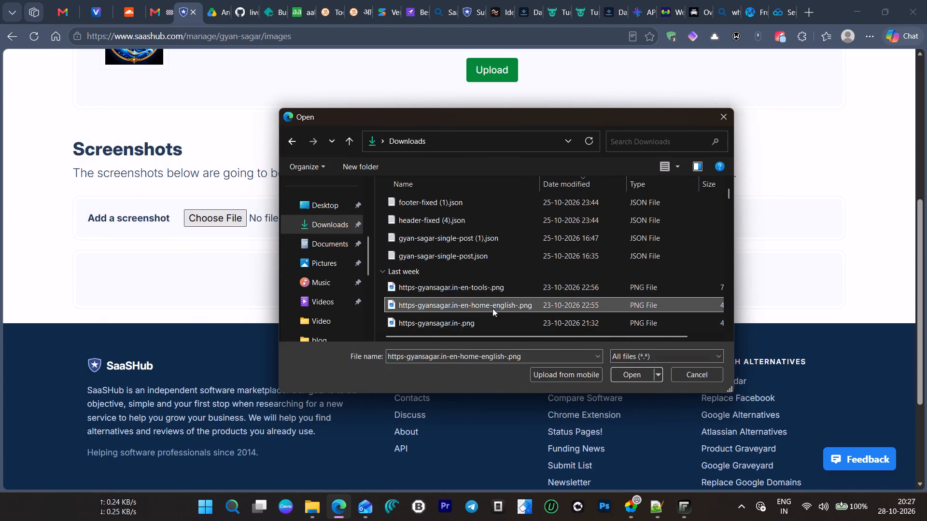
click(632, 369)
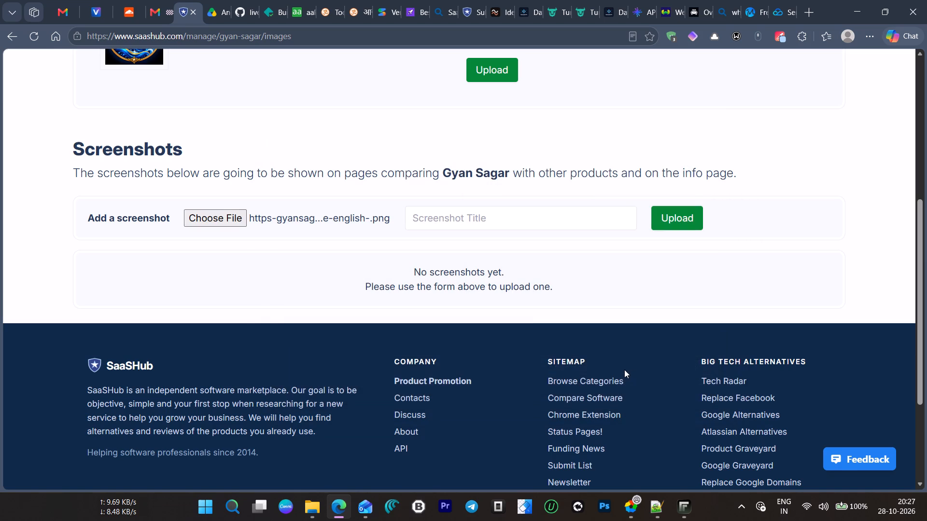
click(577, 221)
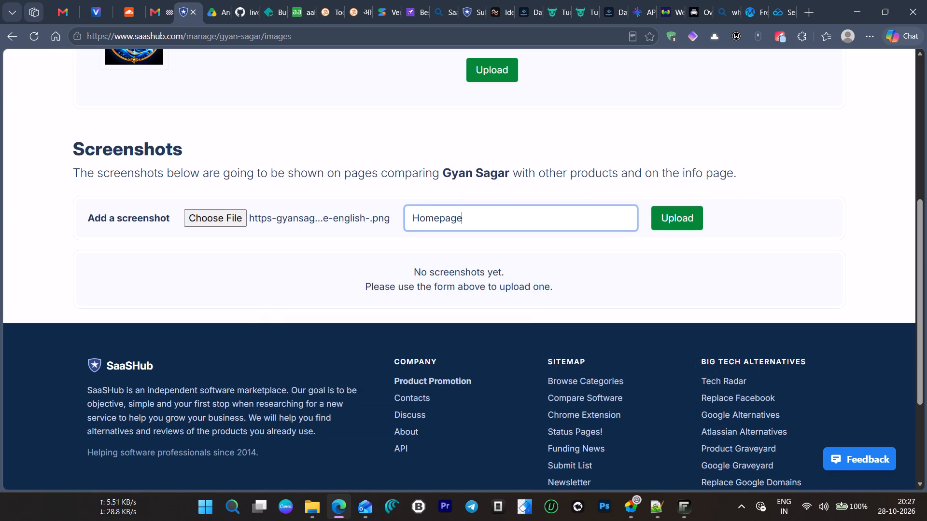
click(686, 214)
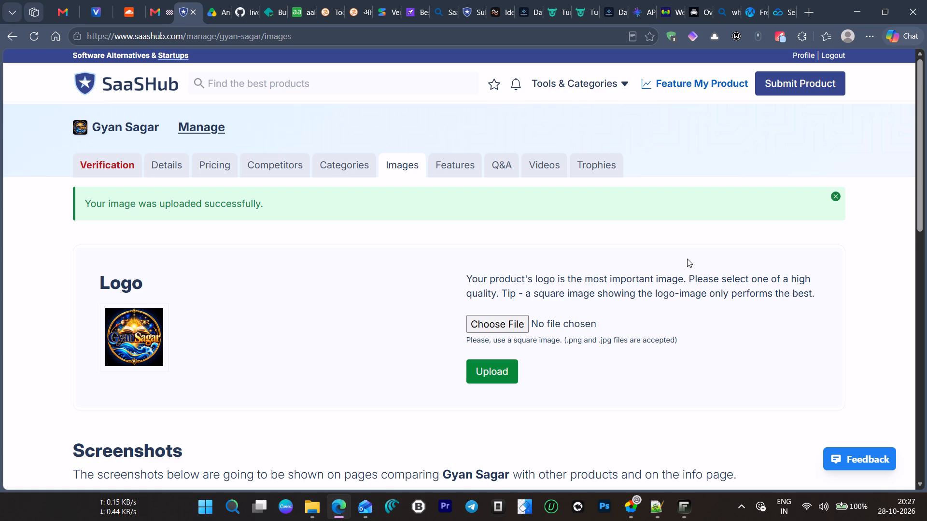
Upload "https-gyansagar.in-en-tools-.png" from Downloads as a second screenshot titled "tools" and check the uploaded images.
scroll(681, 199, down, 6)
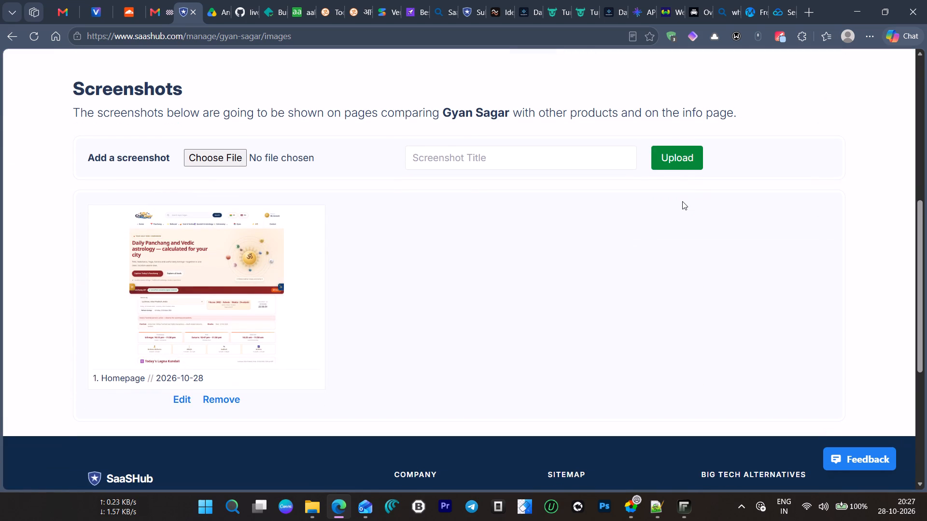
click(214, 155)
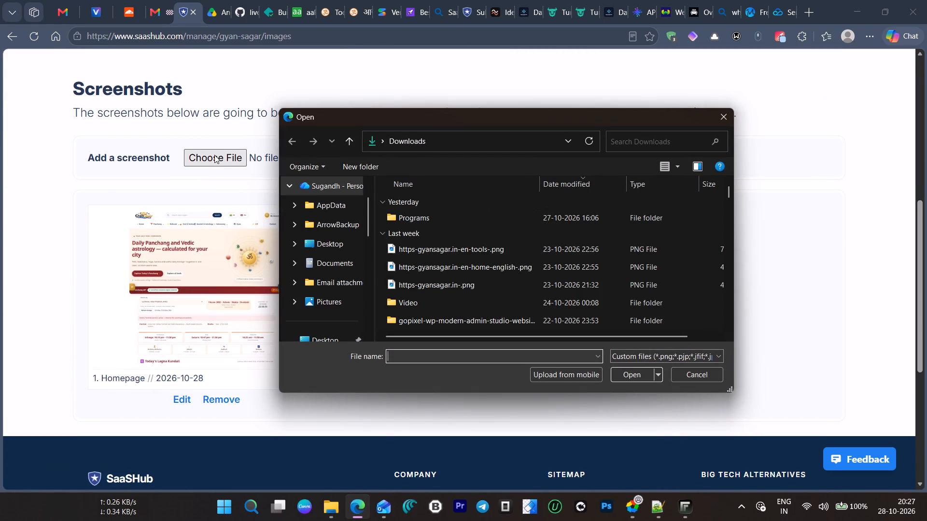
double_click(499, 251)
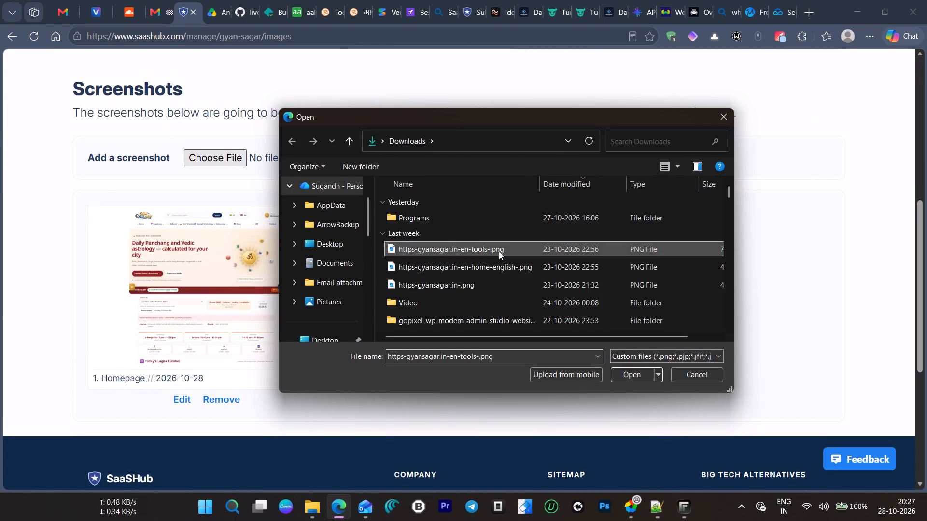
click(540, 153)
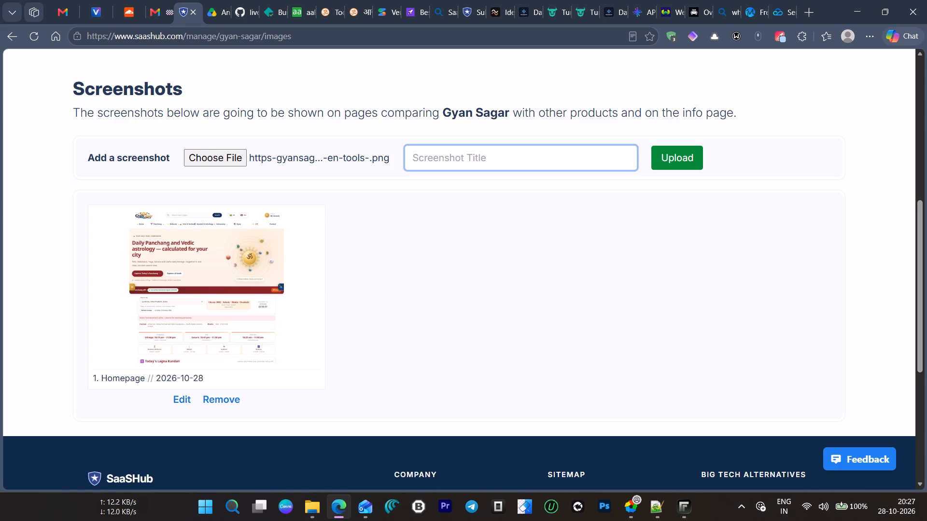
text(tools)
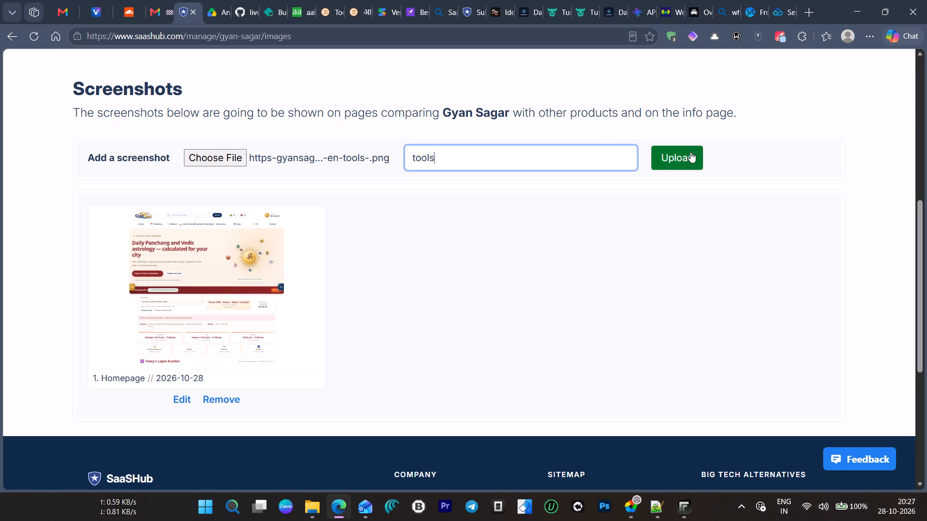
click(690, 152)
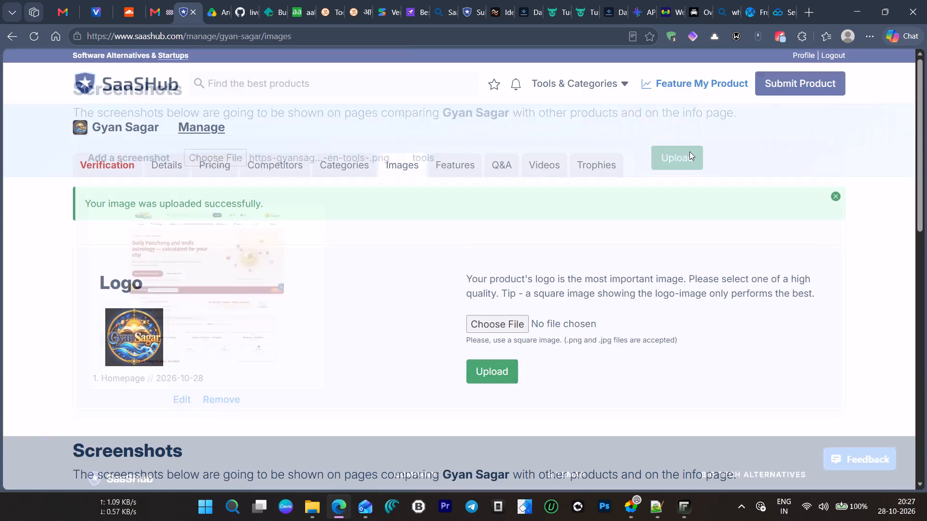
scroll(618, 209, down, 5)
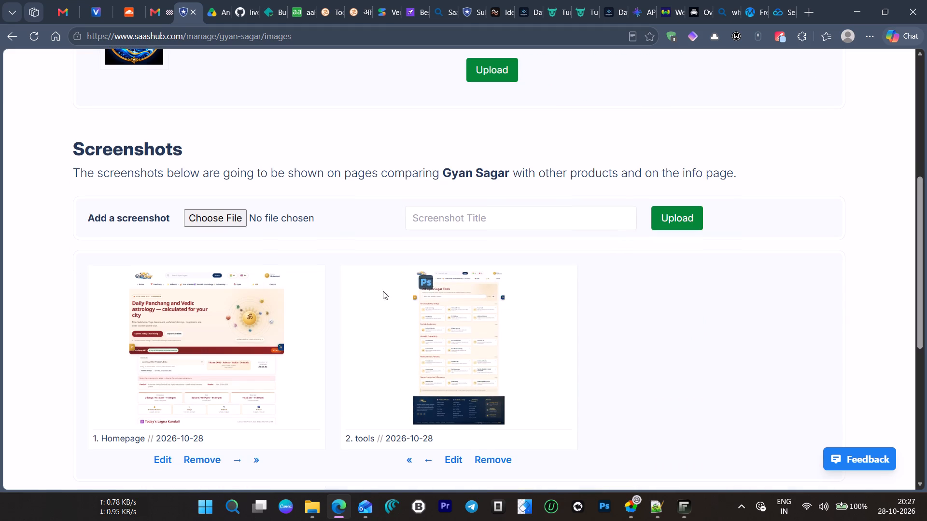
scroll(334, 272, up, 2)
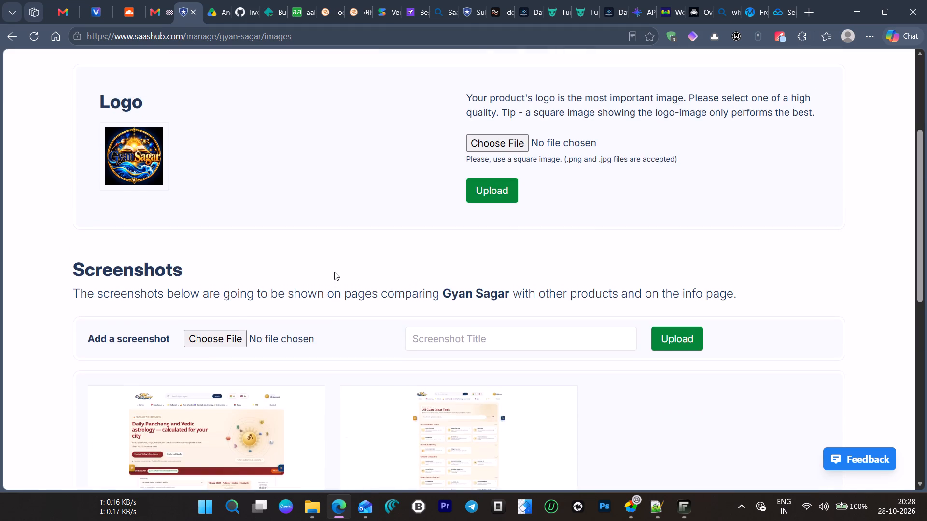
scroll(334, 272, up, 5)
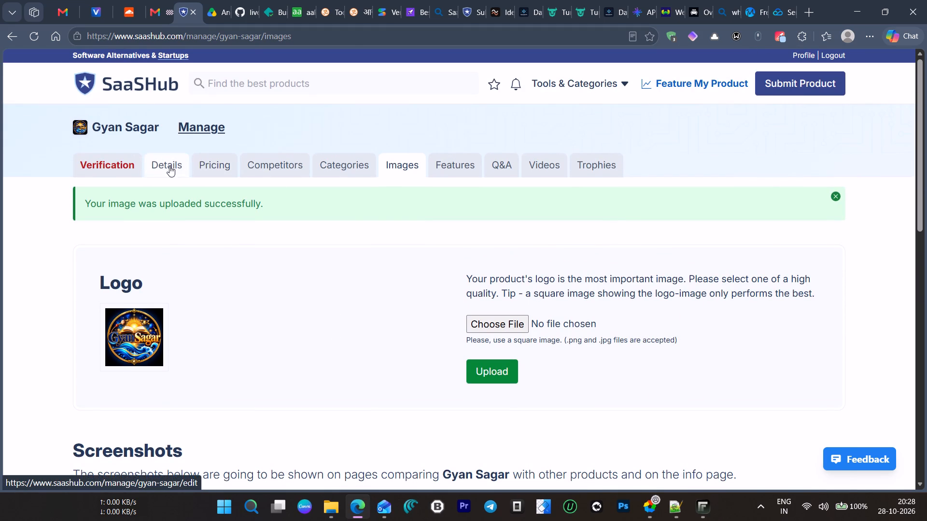
Review the Gyan Sagar verification details, from tagline and categories to platforms, pricing and screenshots, for anything incomplete.
click(113, 162)
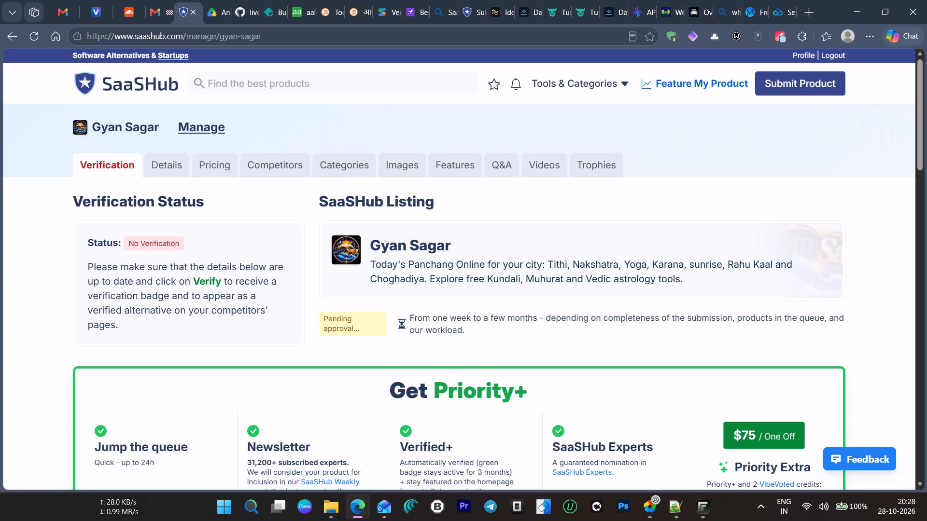
scroll(197, 286, down, 1)
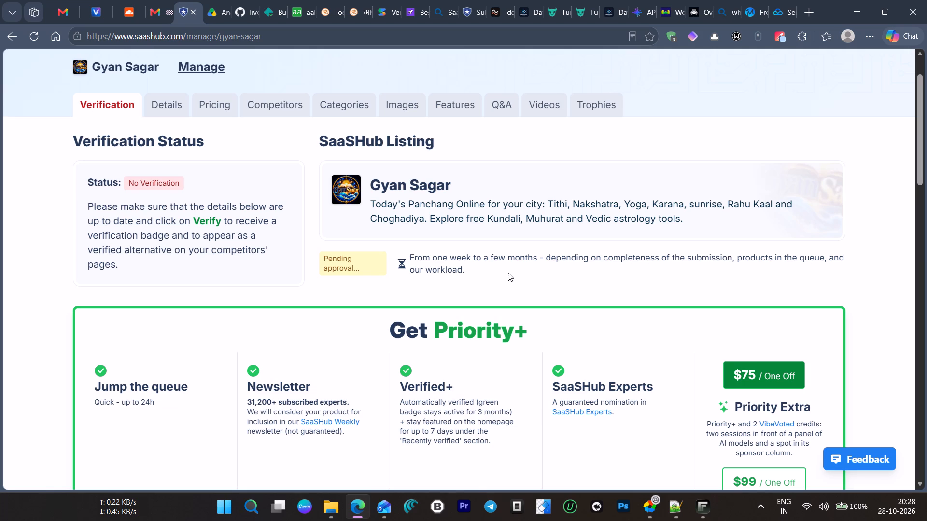
scroll(641, 218, down, 4)
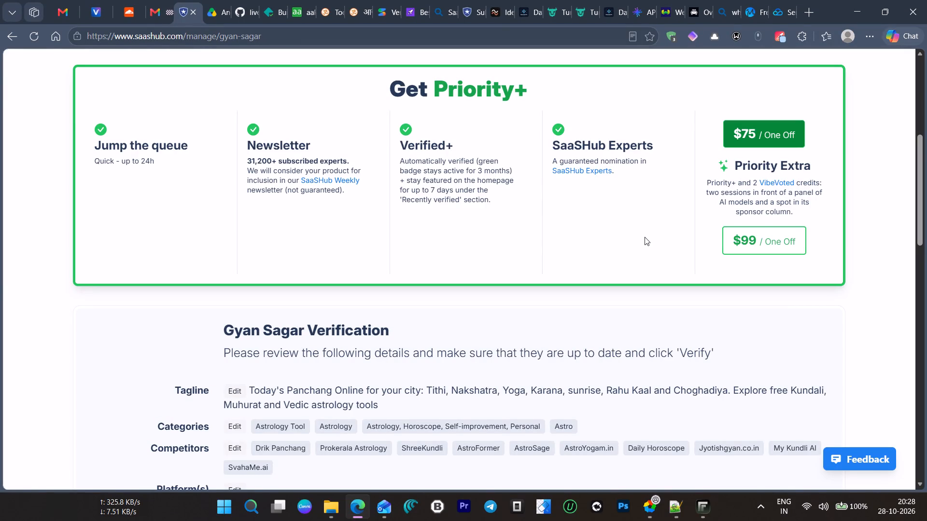
scroll(646, 236, down, 4)
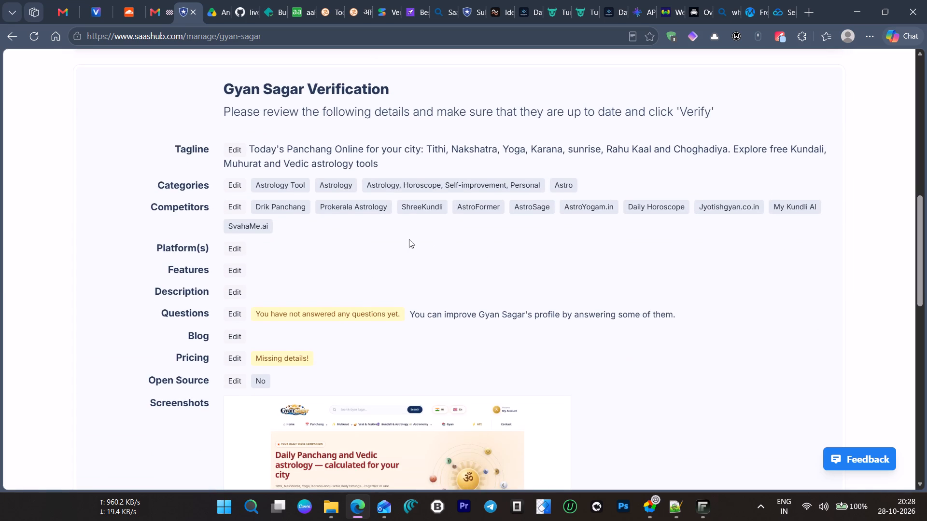
click(342, 312)
scroll(408, 323, down, 2)
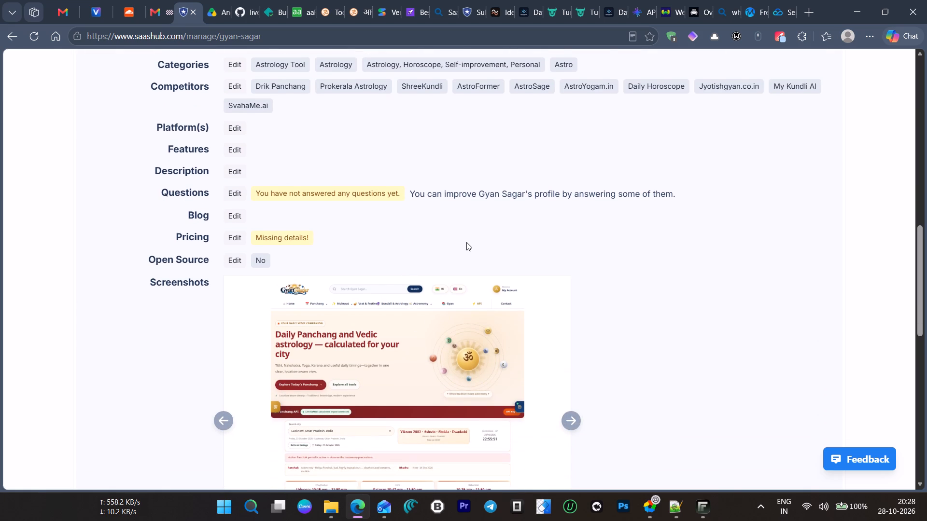
scroll(466, 242, down, 2)
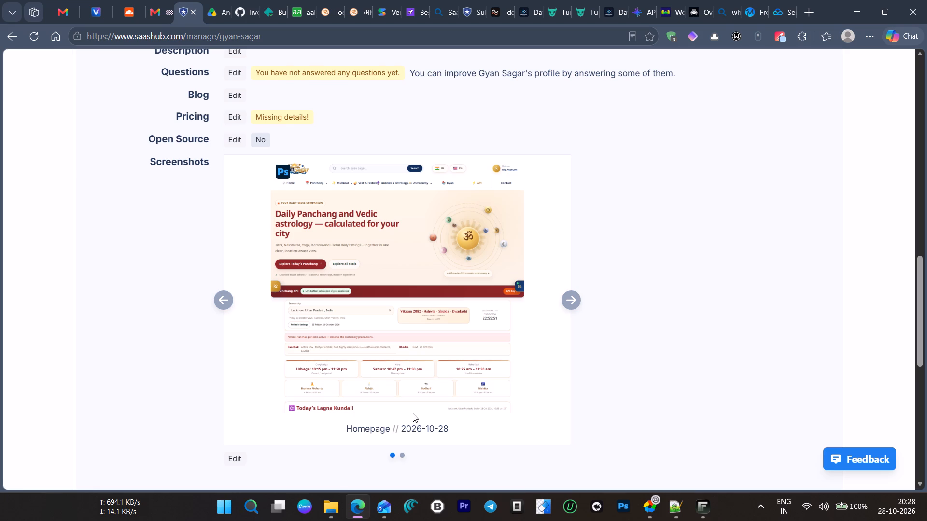
scroll(413, 413, up, 2)
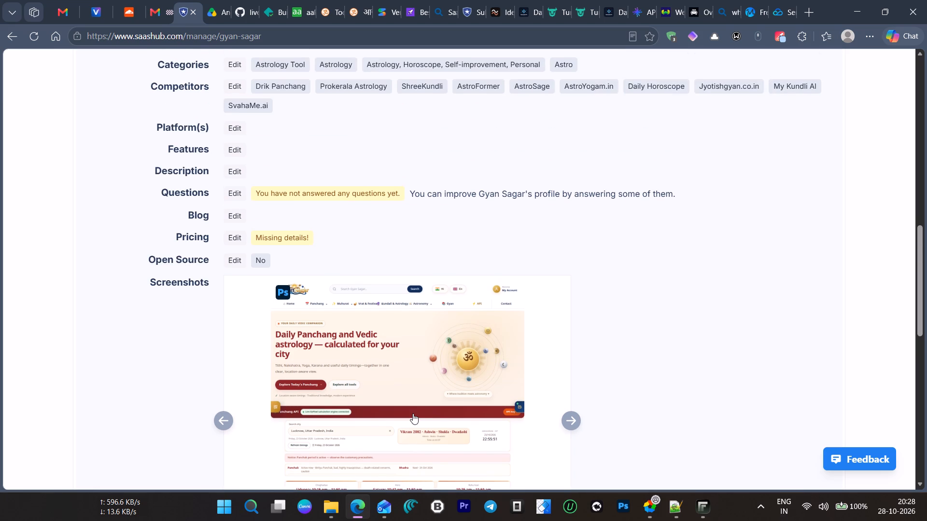
scroll(413, 413, up, 1)
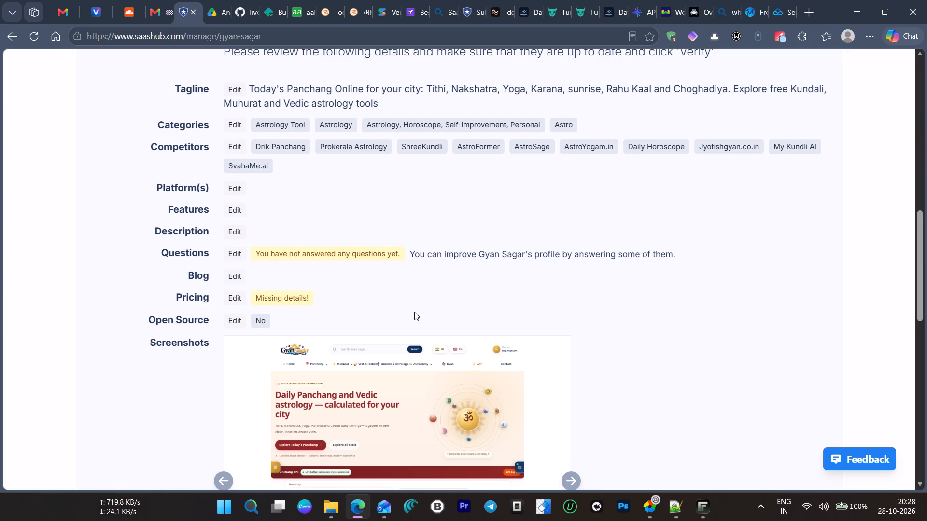
Open the platforms section for editing and add Web, REST API and a new MCP entry as supported platforms.
click(231, 186)
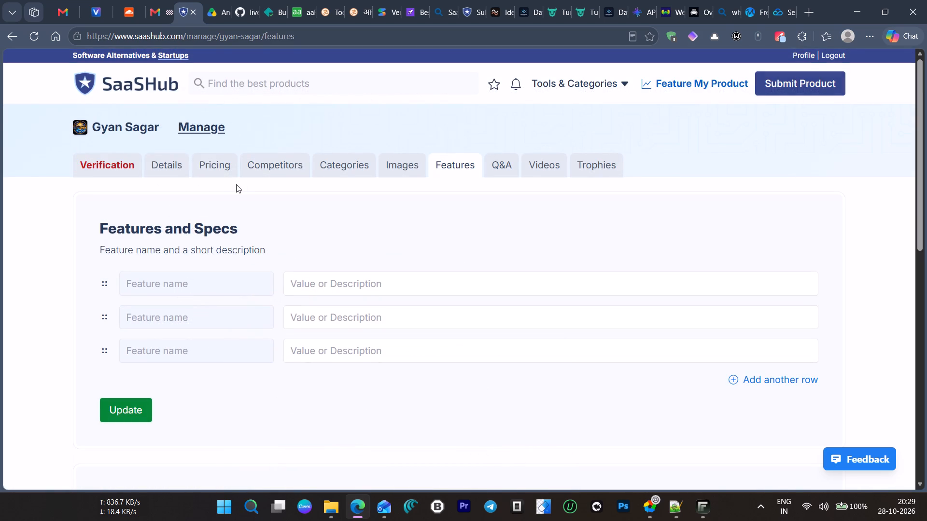
scroll(235, 192, down, 1)
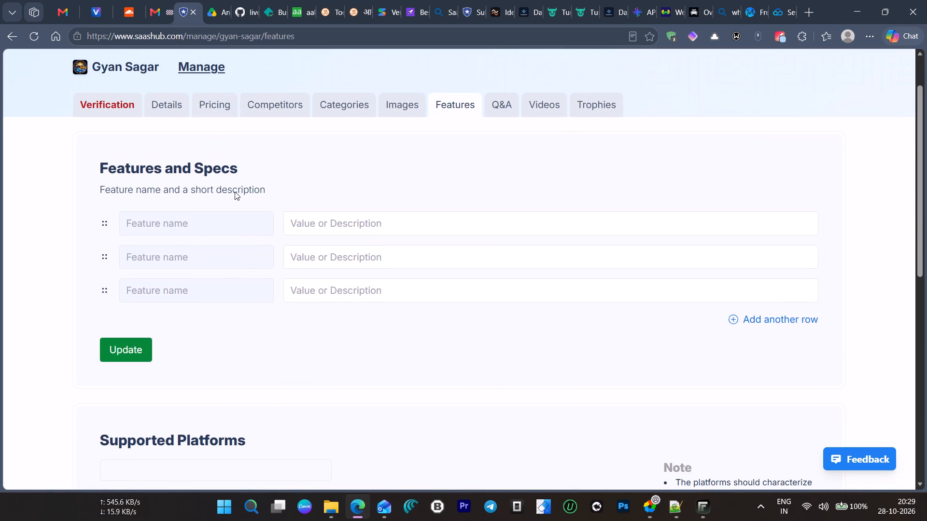
click(351, 221)
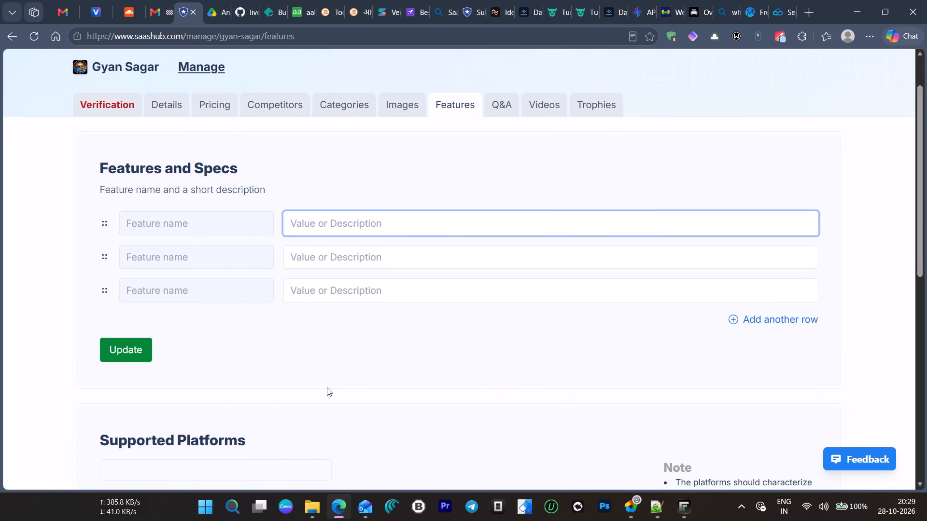
click(327, 387)
scroll(327, 389, down, 3)
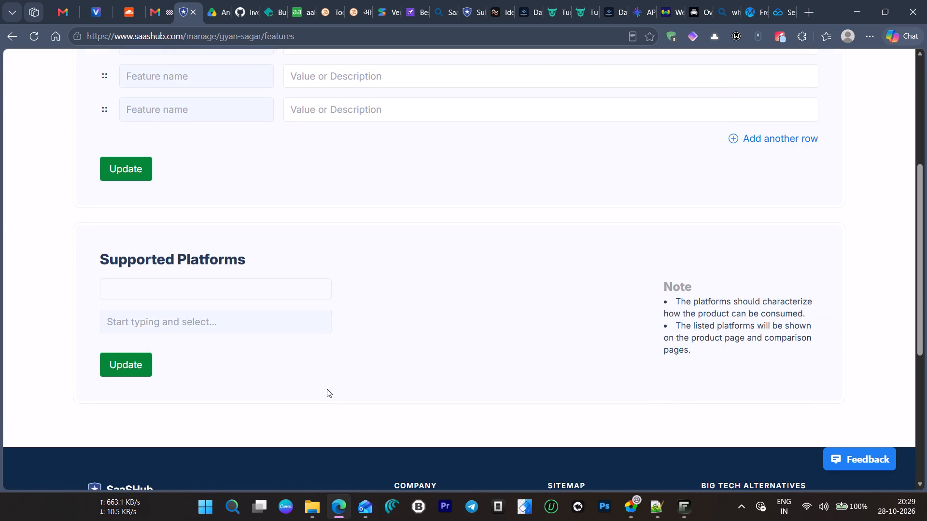
click(256, 312)
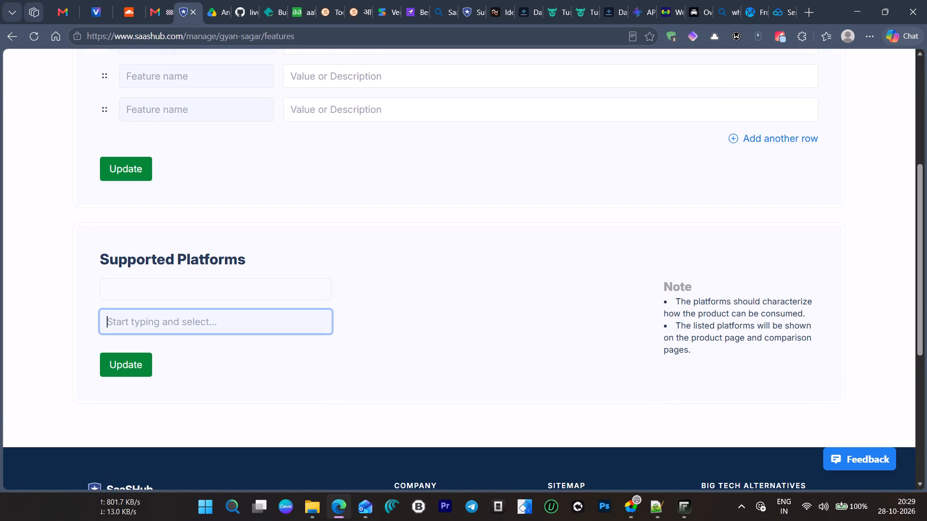
text(web)
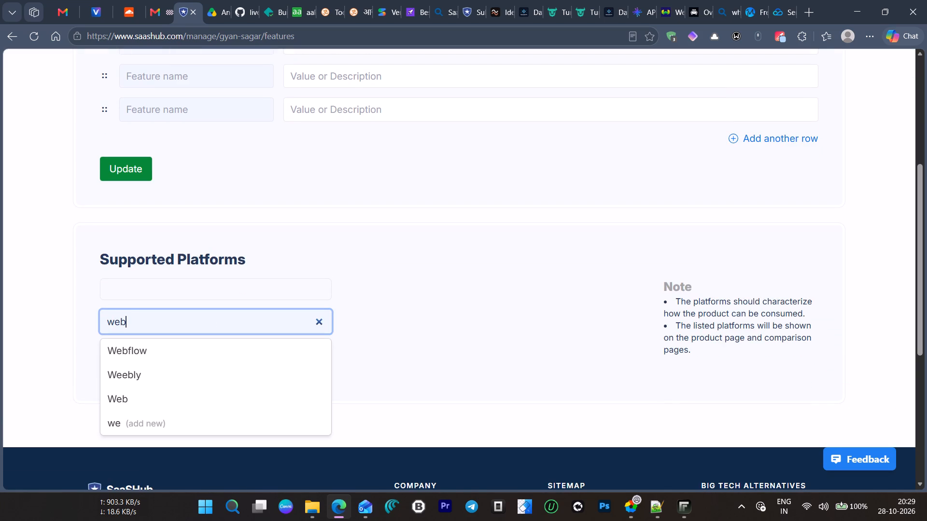
scroll(257, 318, down, 1)
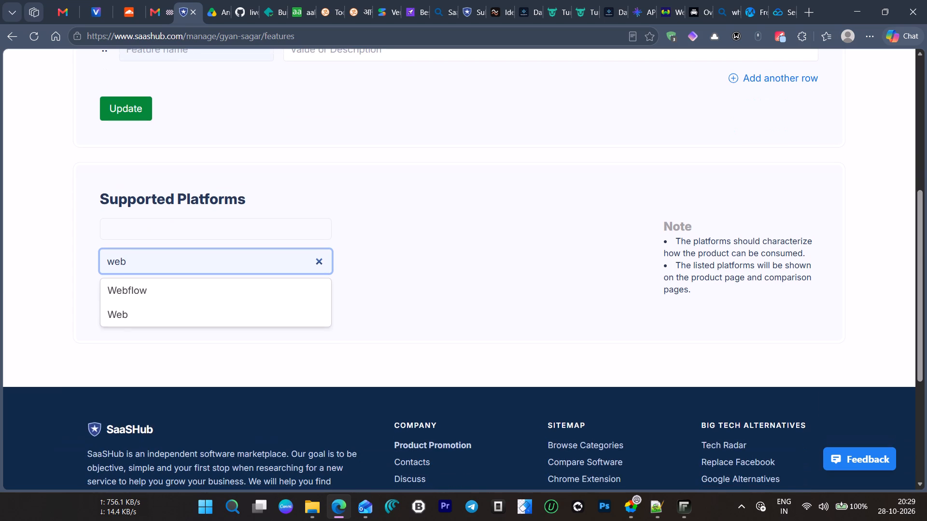
click(202, 305)
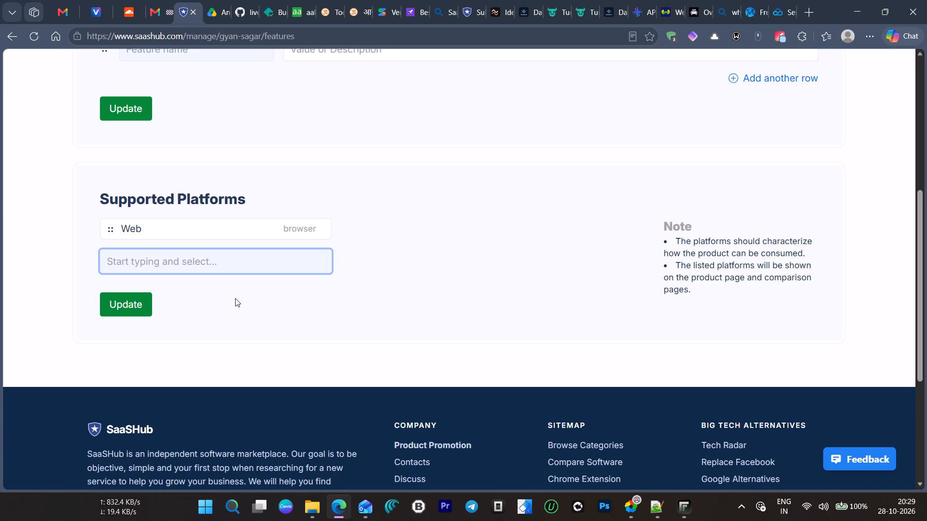
text(api)
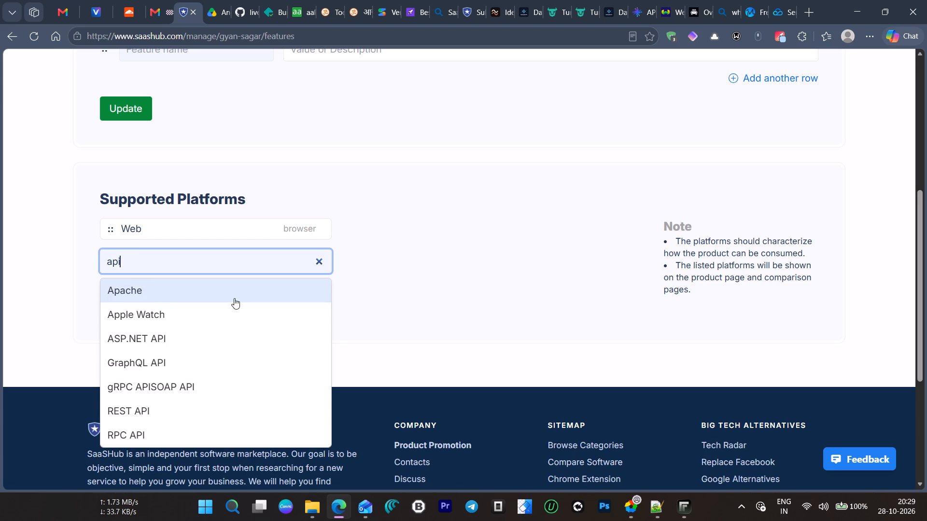
scroll(168, 388, down, 1)
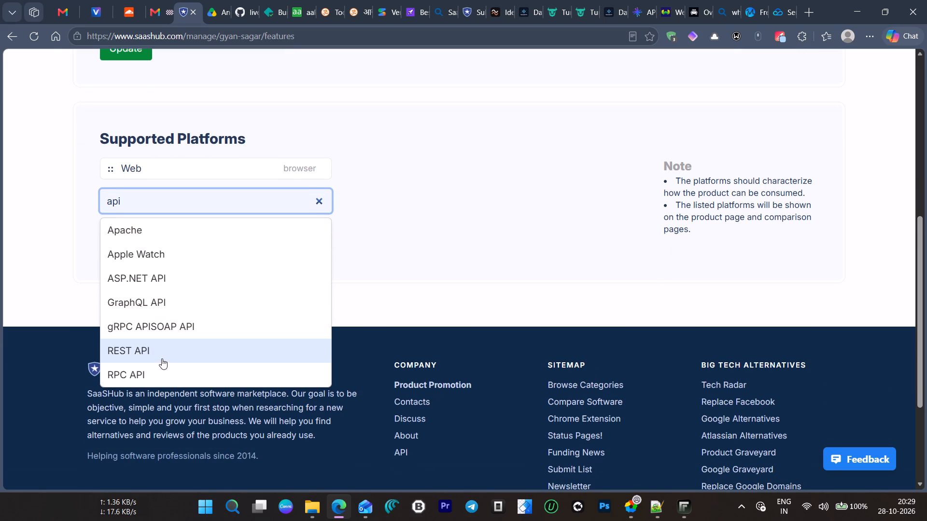
click(162, 357)
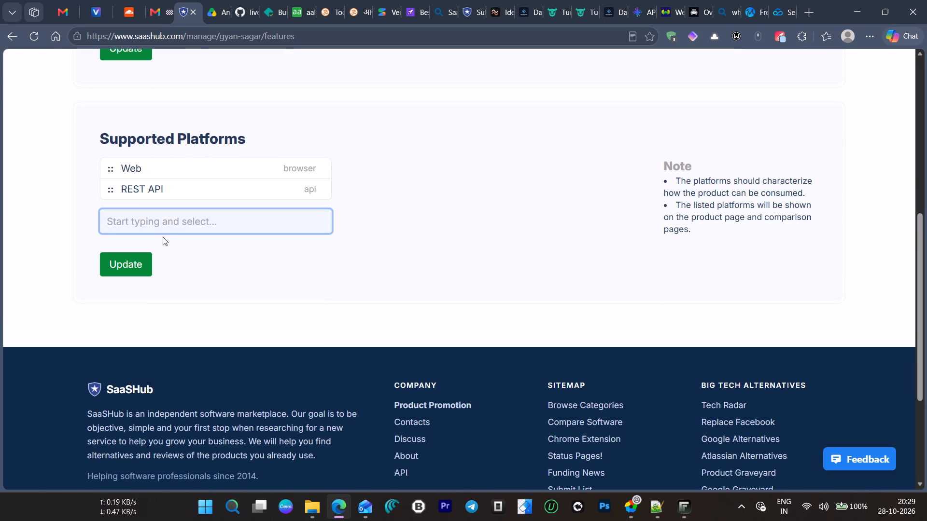
click(165, 217)
text(mcp)
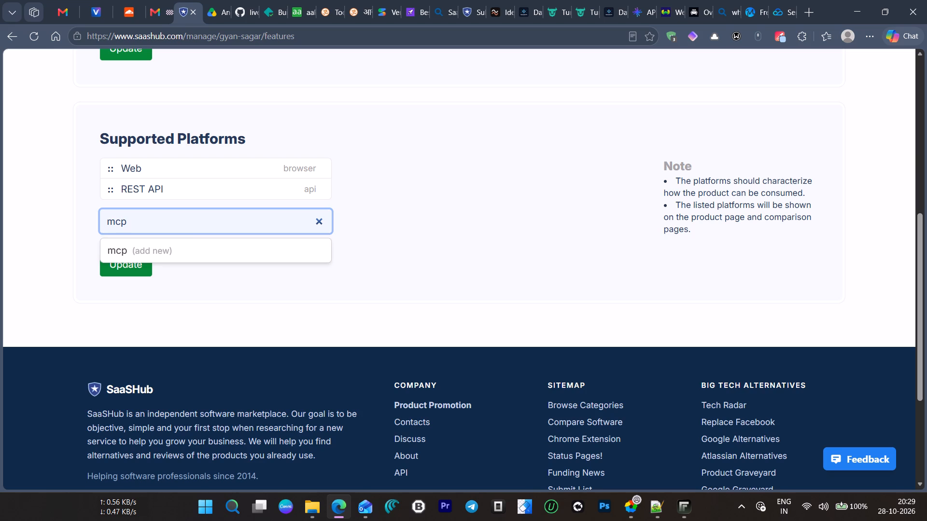
click(182, 245)
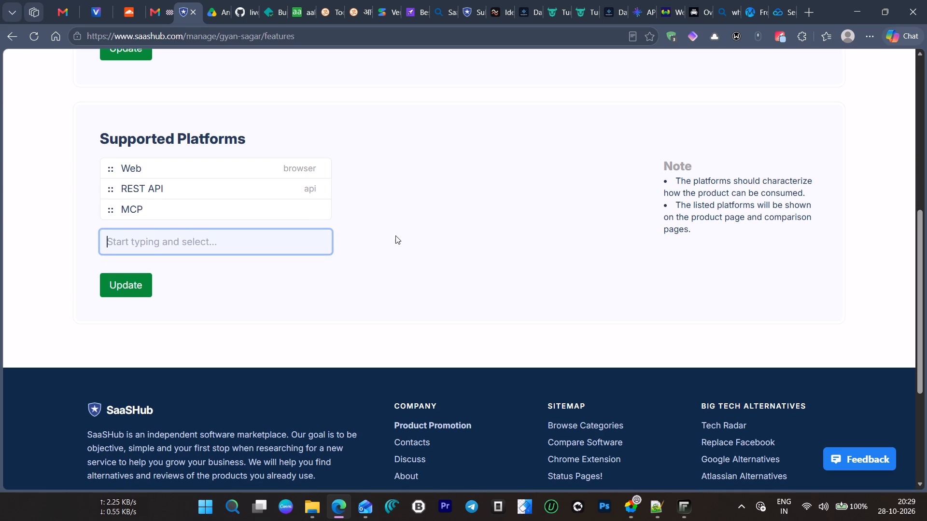
Switch to the Gyan Sagar site in English and copy the link of its Daily Panchang page.
scroll(397, 242, up, 2)
scroll(399, 299, up, 3)
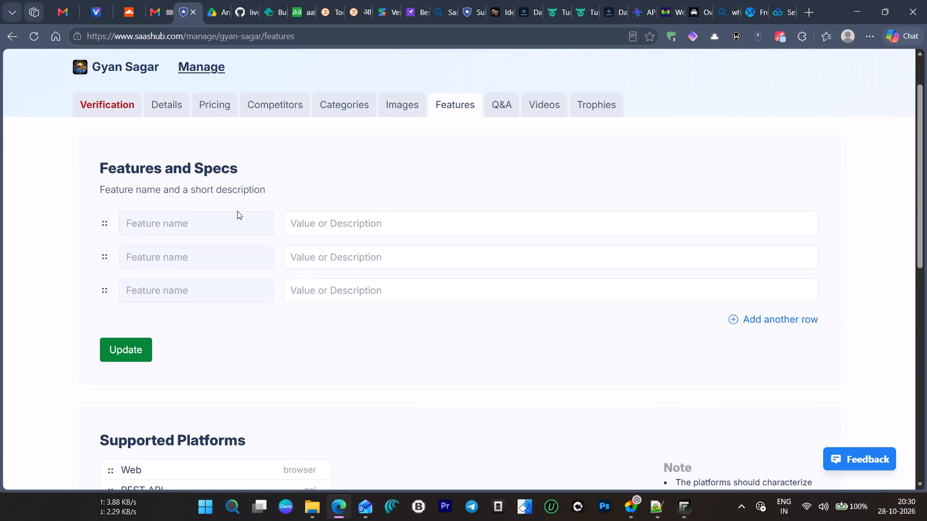
click(224, 222)
click(352, 0)
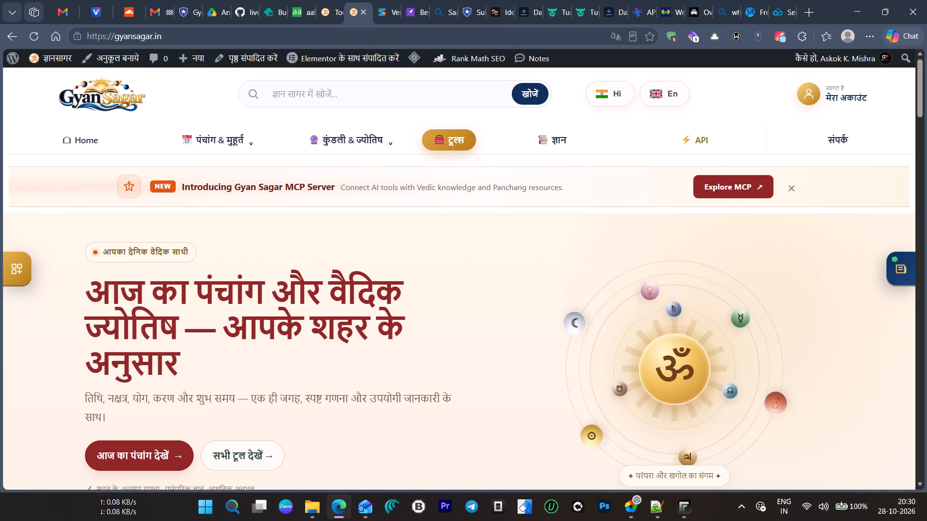
scroll(345, 354, up, 1)
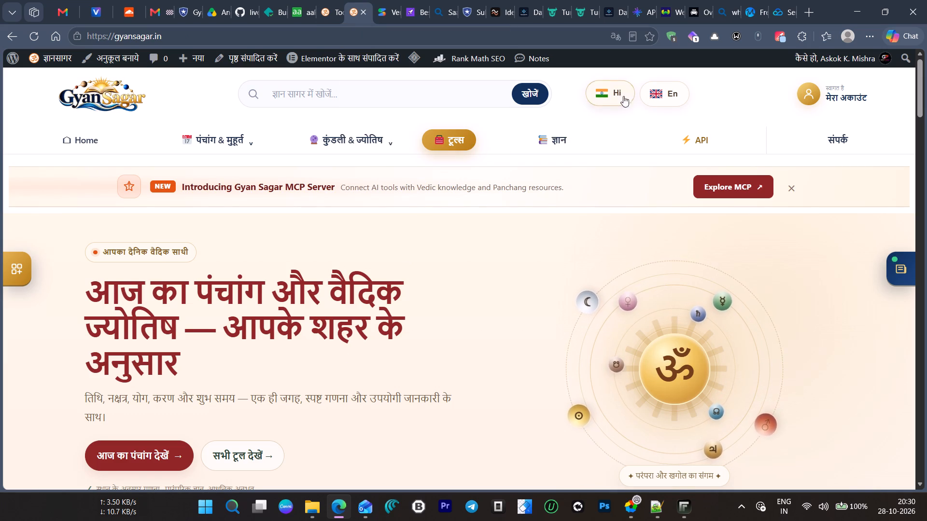
click(661, 93)
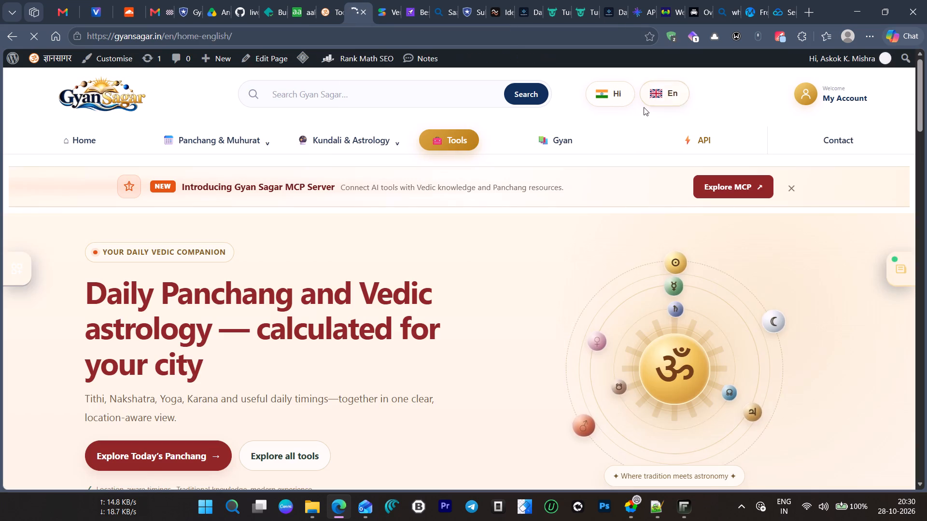
scroll(430, 311, down, 6)
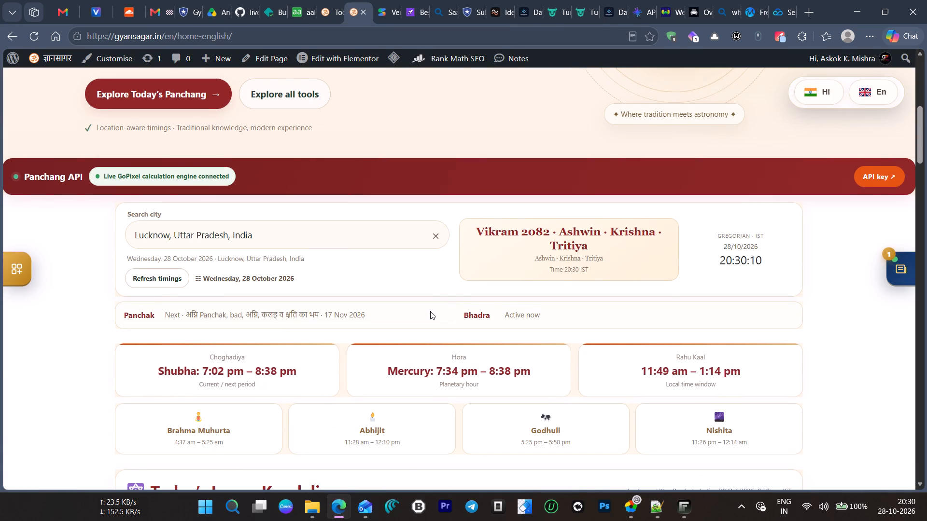
scroll(430, 311, up, 5)
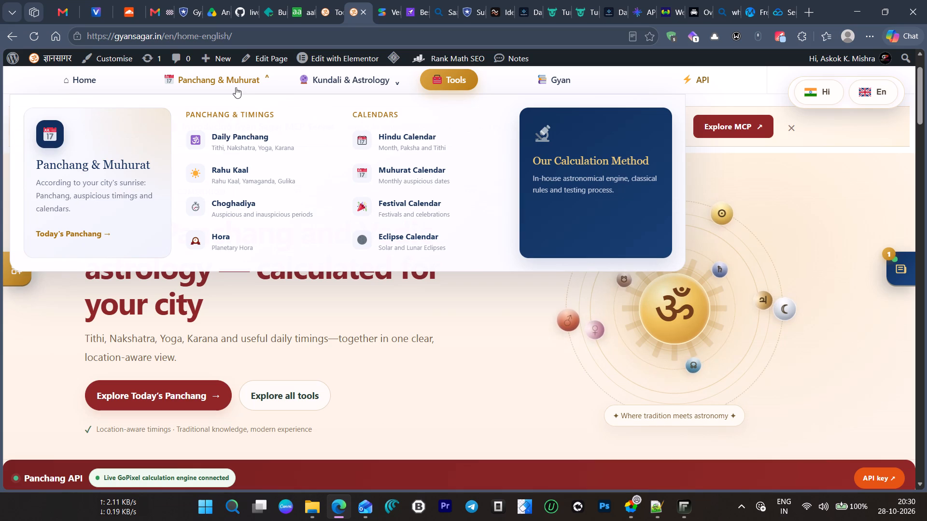
right_click(231, 135)
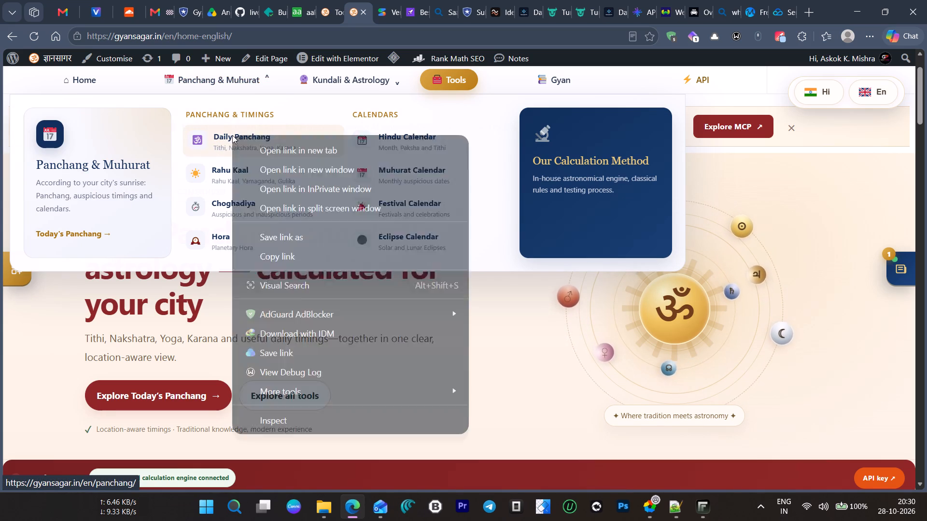
drag(285, 248, 289, 255)
Close the leftover search tab and the old SaaSHub Submit a Product tab.
click(324, 0)
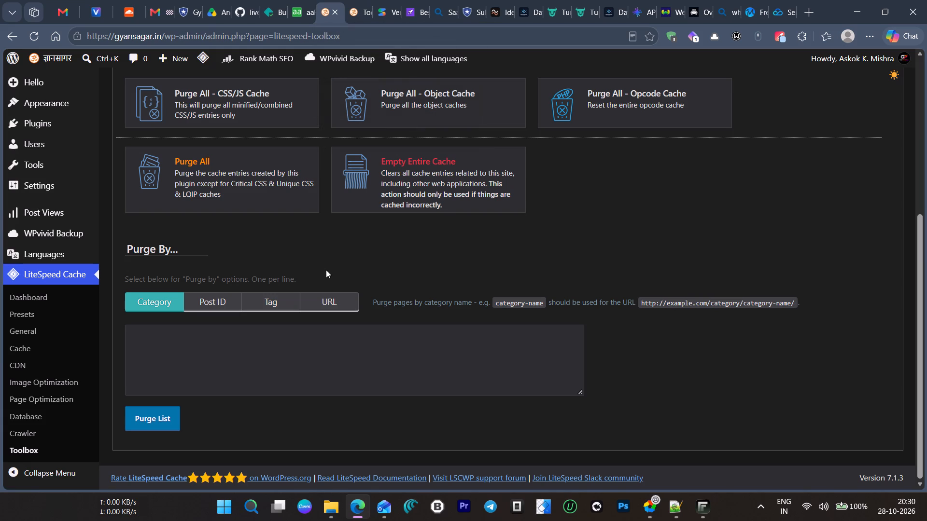
click(437, 0)
click(448, 11)
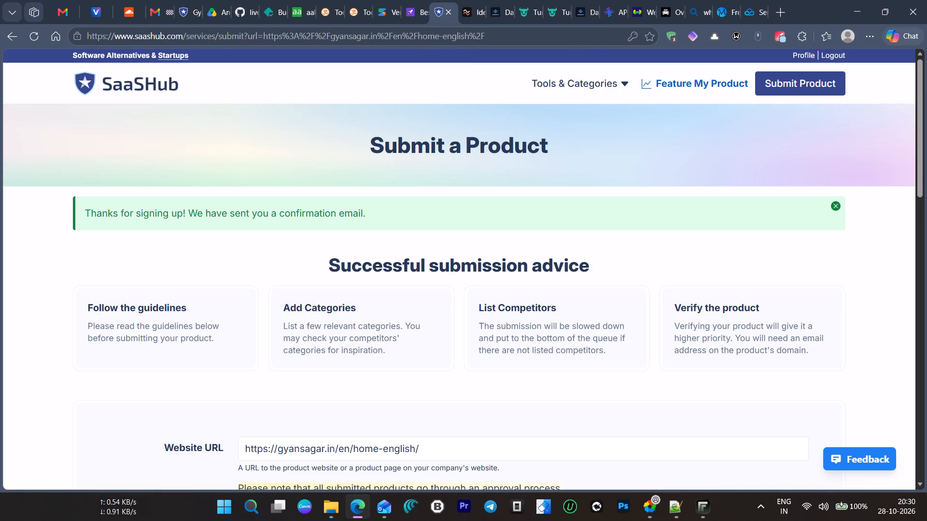
click(451, 13)
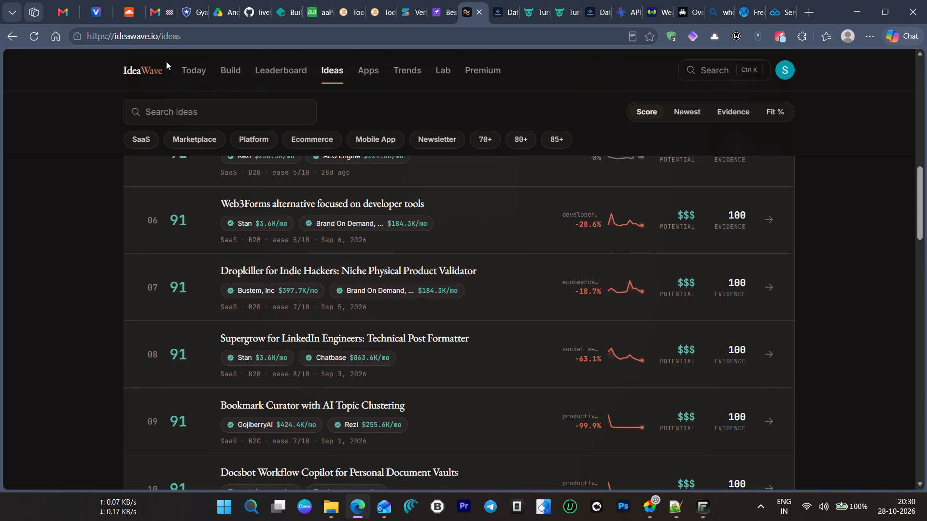
Return to Gyan Sagar's SaaSHub Features and Specs form and name the first feature Panchang.
click(192, 0)
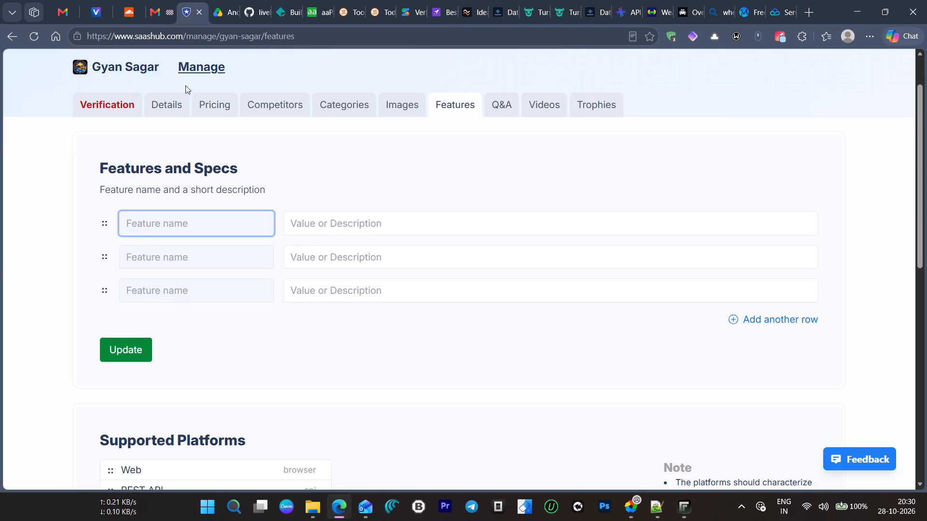
click(330, 217)
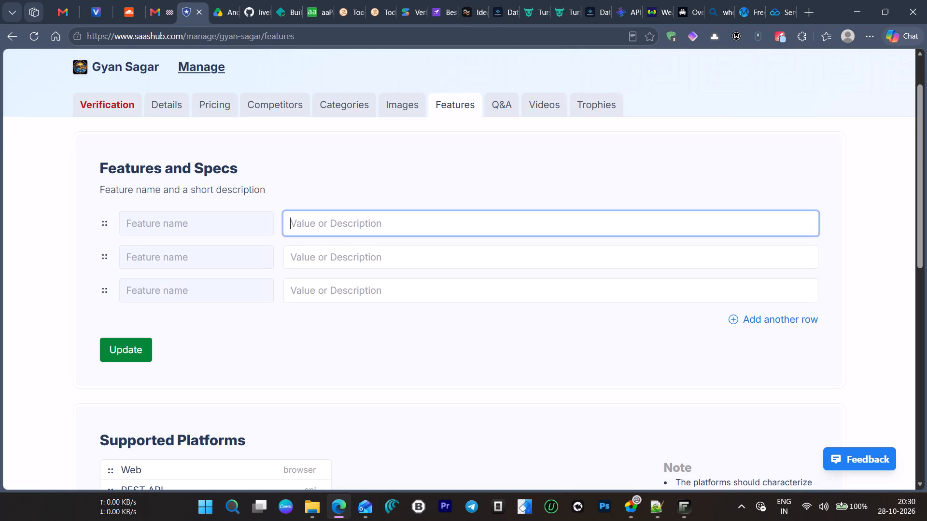
click(224, 228)
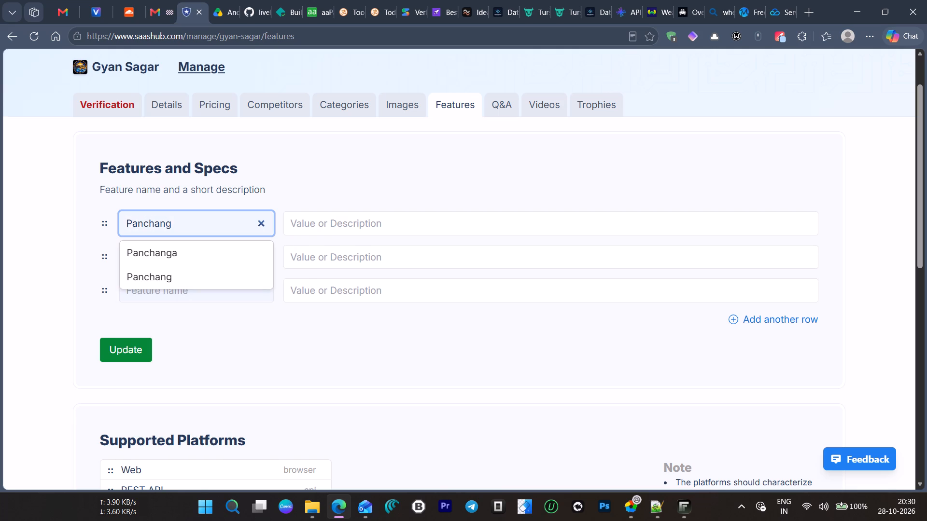
click(208, 268)
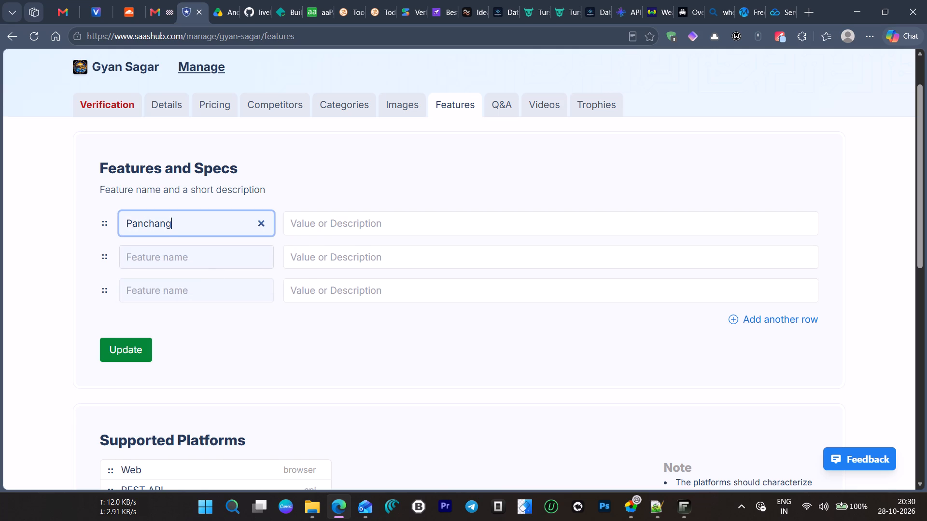
click(213, 257)
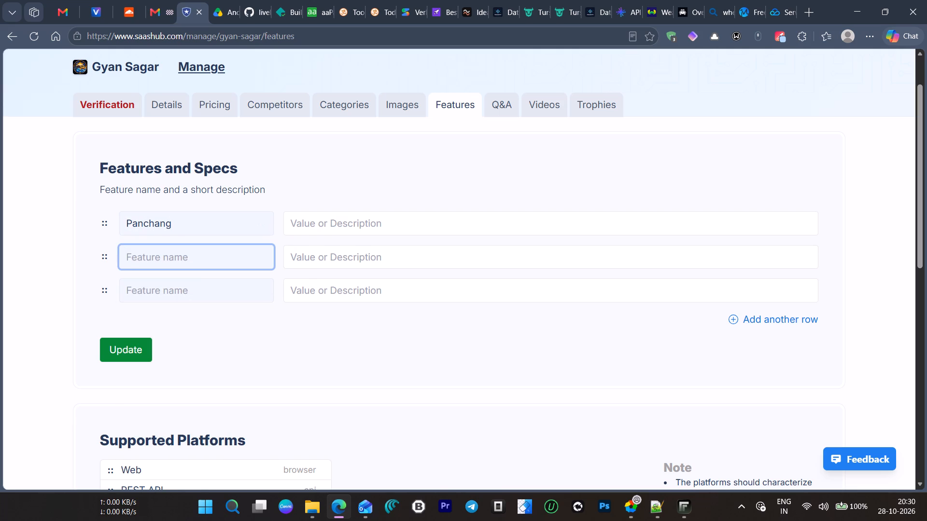
Copy the Gyan Sagar English home page headline "Daily Panchang and Vedic astrology — calculated for your city" into the Panchang feature's description.
click(382, 0)
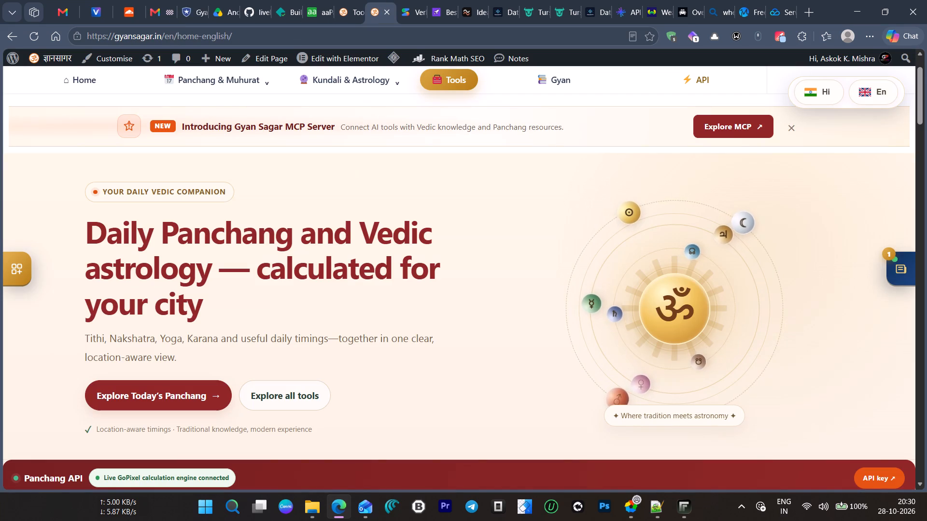
drag(85, 232, 176, 268)
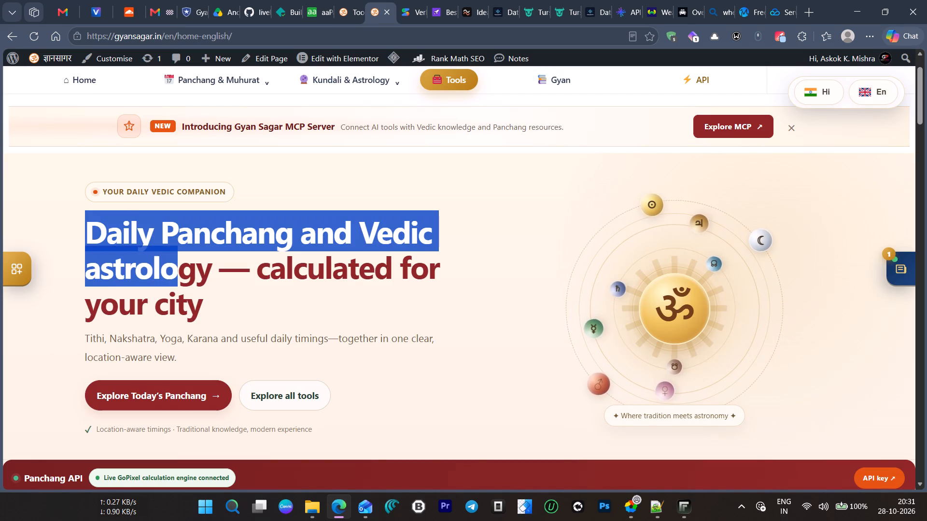
drag(176, 268, 203, 297)
key(ctrl+c)
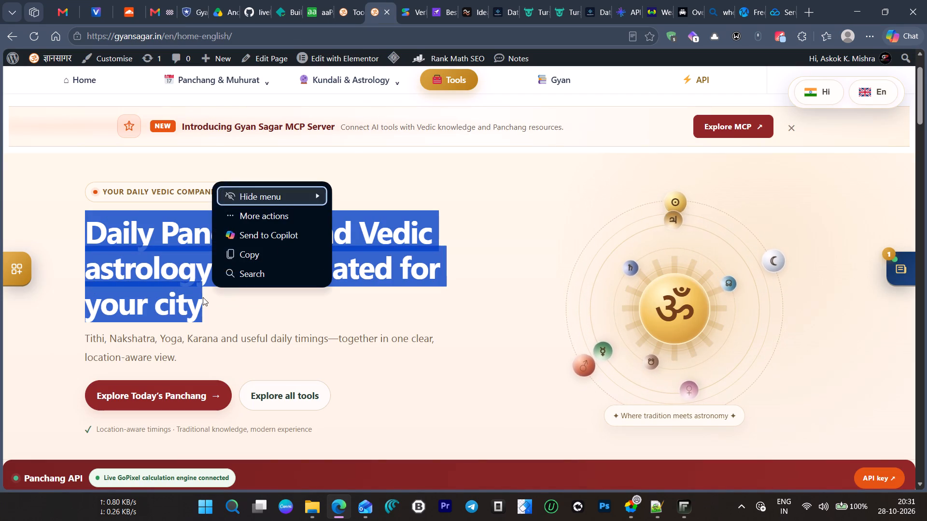
click(187, 4)
click(319, 219)
key(ctrl+v)
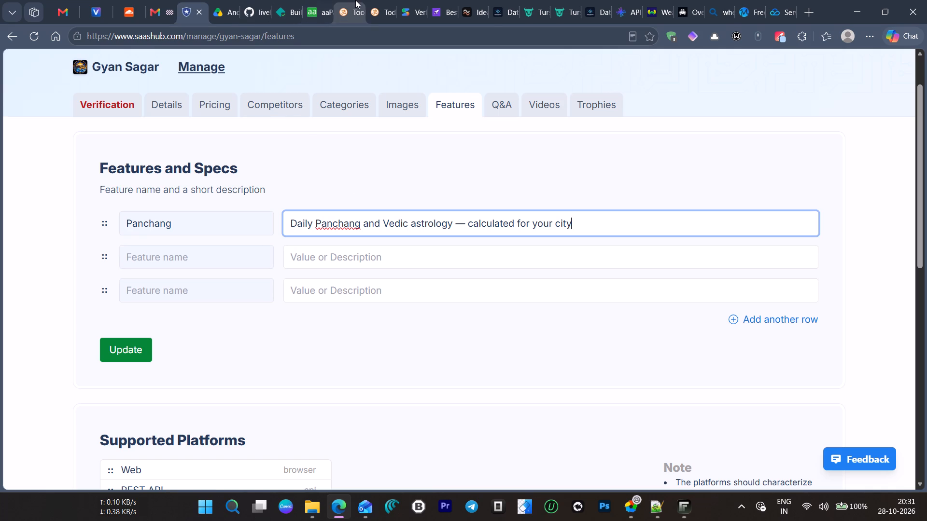
Open the Daily Panchang page on the Gyan Sagar site and look over its content for feature wording.
click(369, 0)
scroll(346, 231, up, 3)
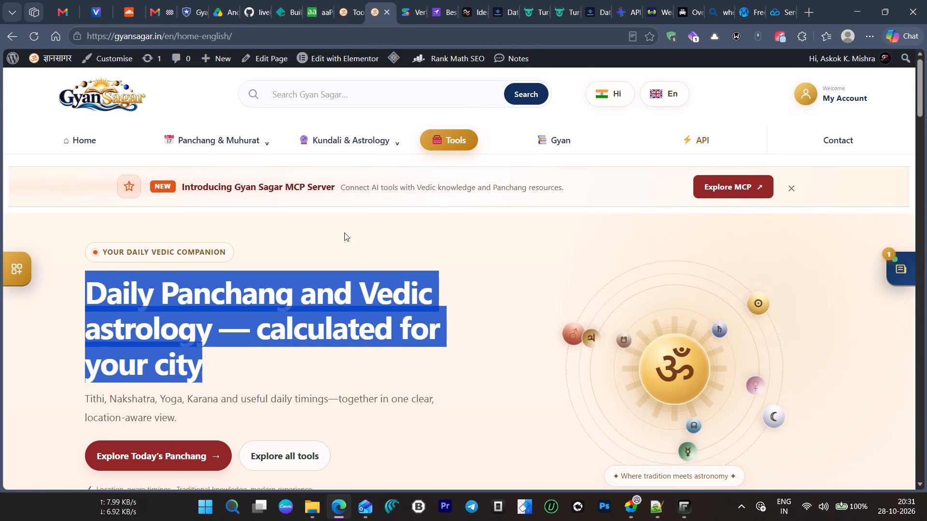
click(214, 203)
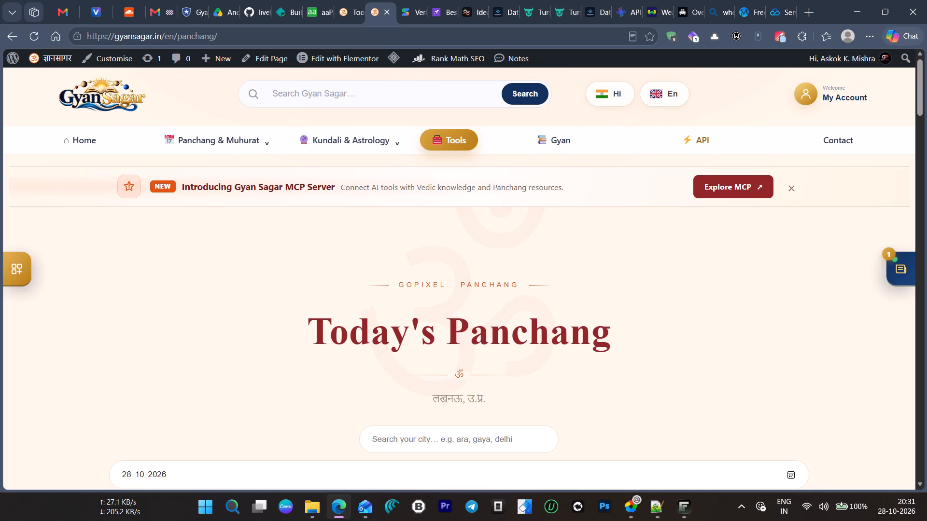
scroll(380, 314, down, 5)
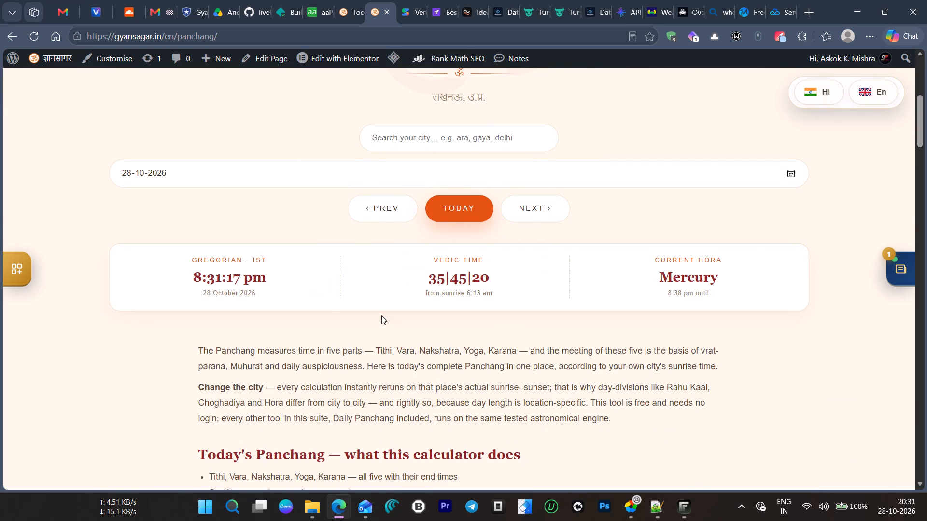
scroll(381, 315, up, 3)
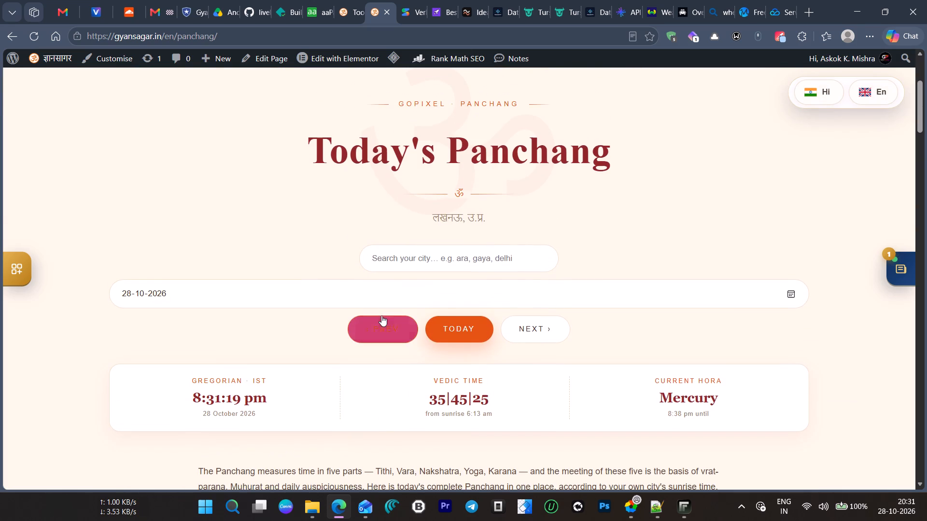
scroll(381, 315, up, 2)
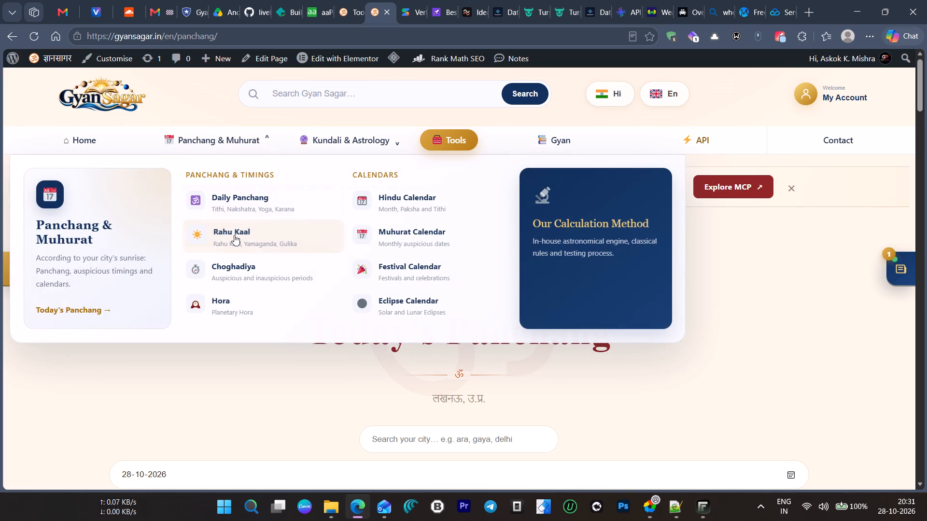
Copy the Rahu Kaal page's subtitle "Inauspicious muhurat from the day’s eight parts — by the traditional weekday order" into the second feature's description.
click(234, 235)
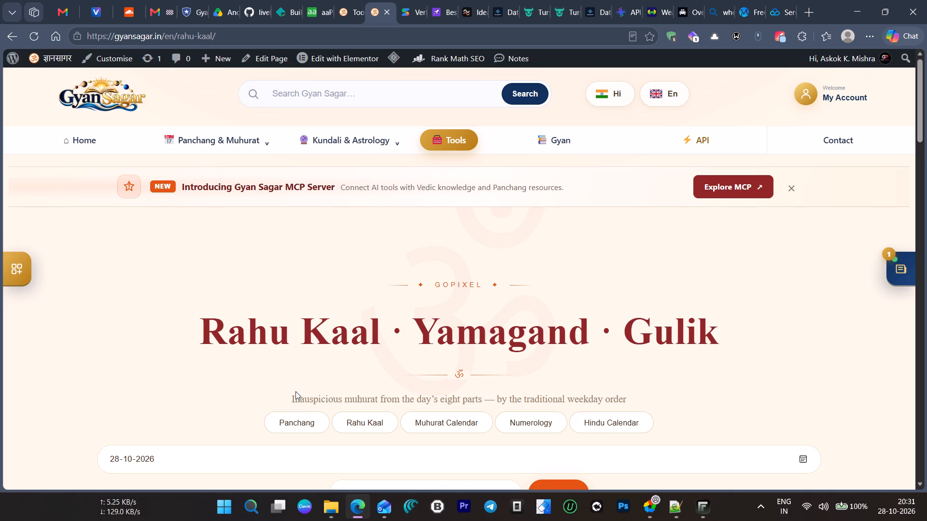
drag(290, 397, 573, 402)
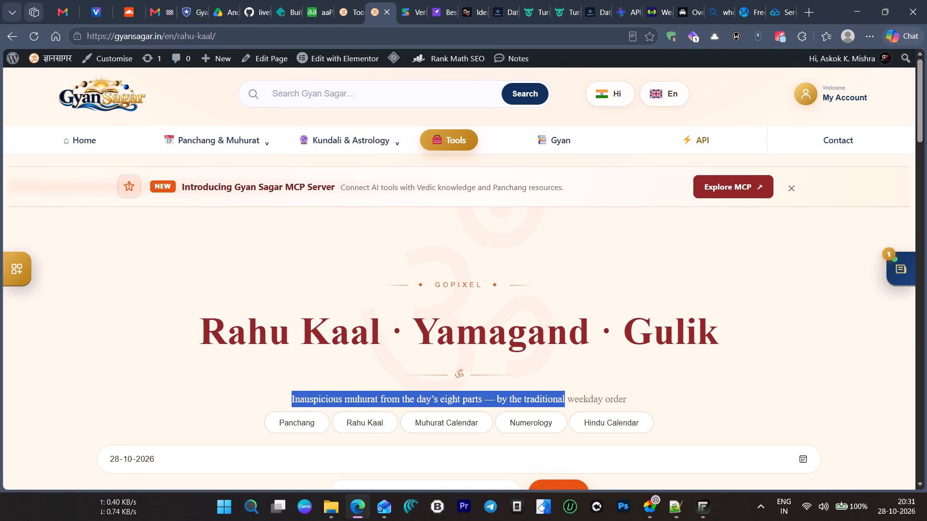
drag(573, 402, 632, 403)
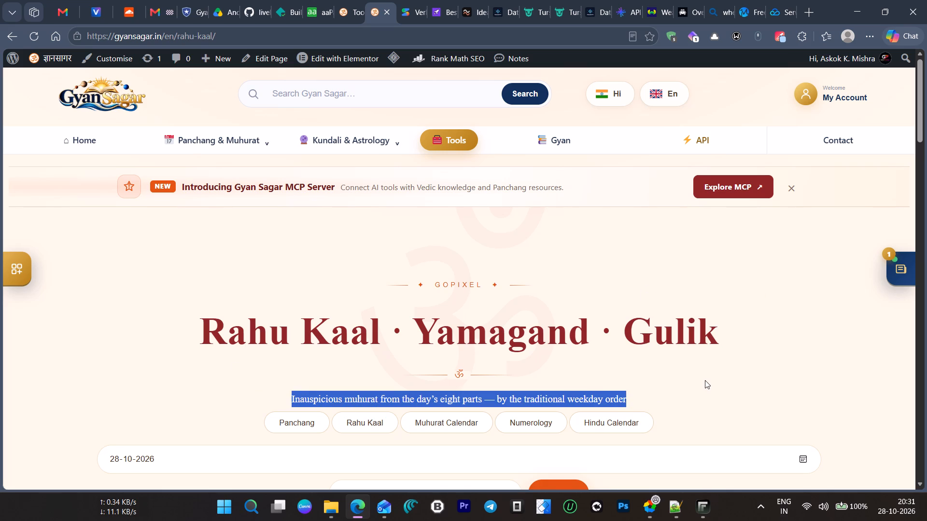
scroll(705, 380, down, 2)
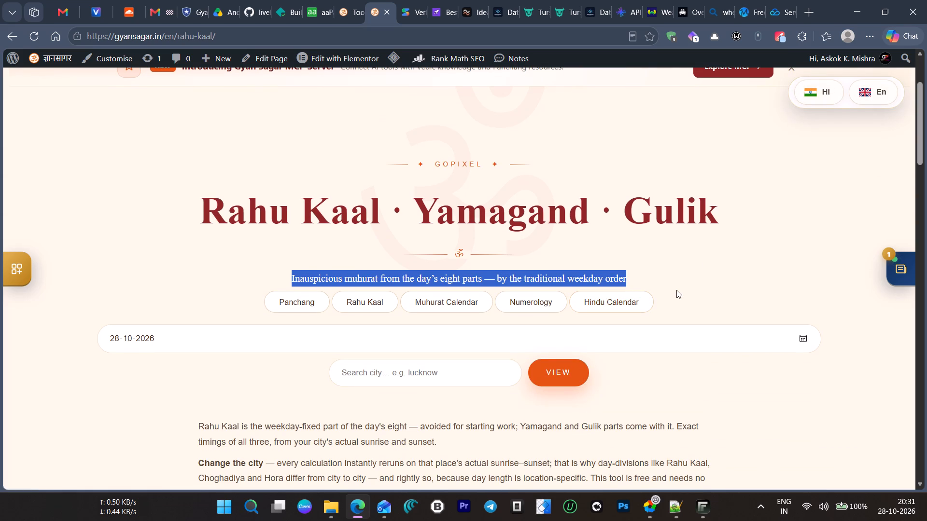
key(ctrl+c)
scroll(680, 302, down, 1)
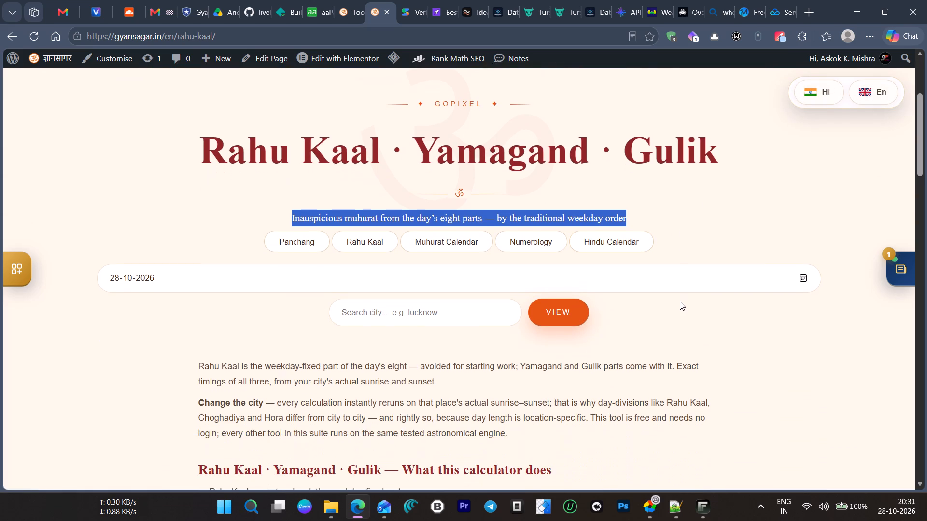
scroll(680, 302, up, 1)
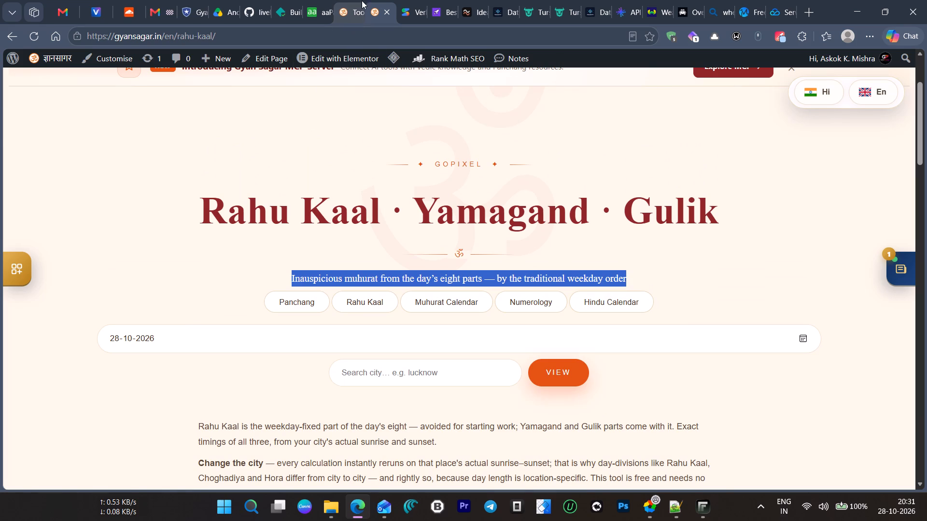
click(358, 0)
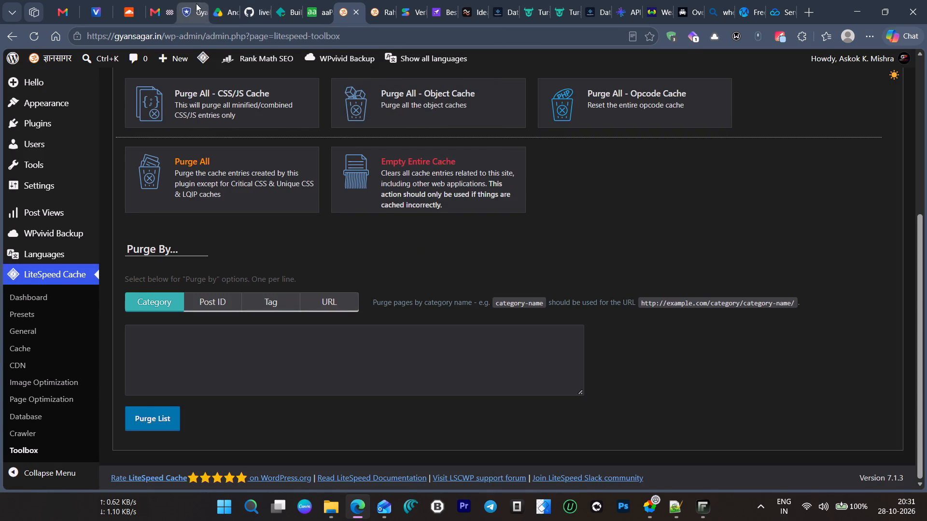
drag(196, 3, 312, 0)
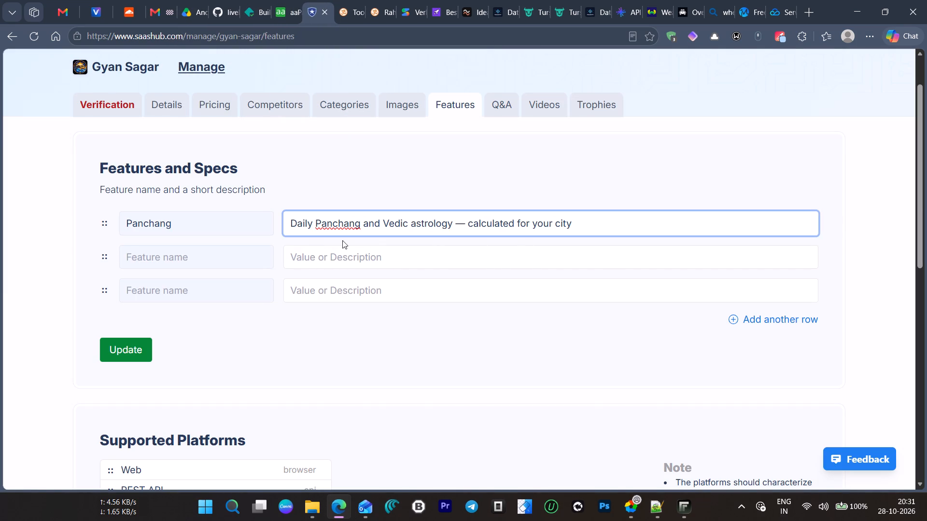
ctrl+click(339, 258)
key(ctrl+v)
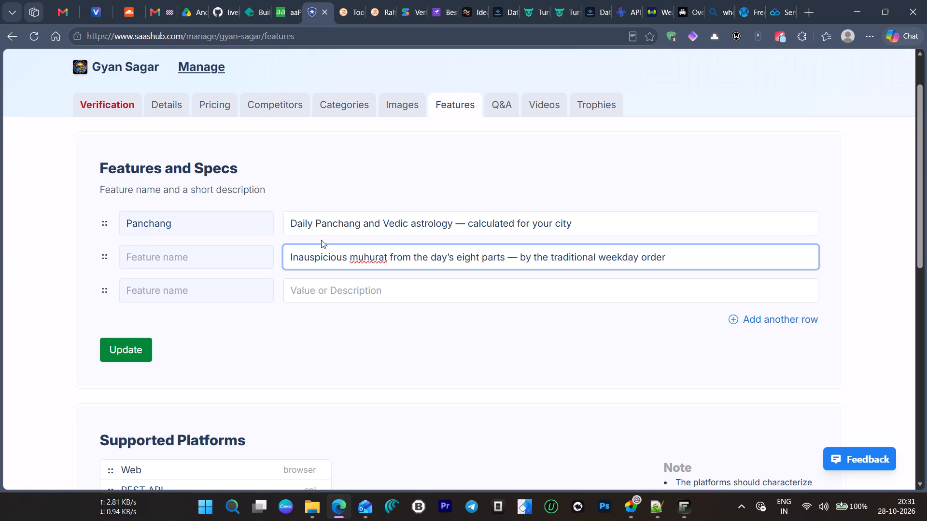
Copy "Rahu Kaal" from the Gyan Sagar page's heading into the SaaSHub form as the second feature's name.
click(369, 0)
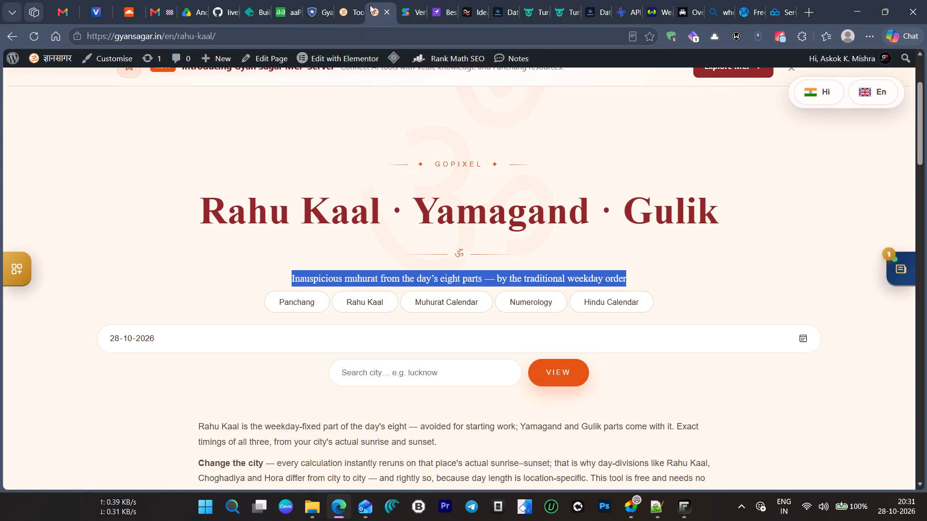
drag(238, 210, 277, 209)
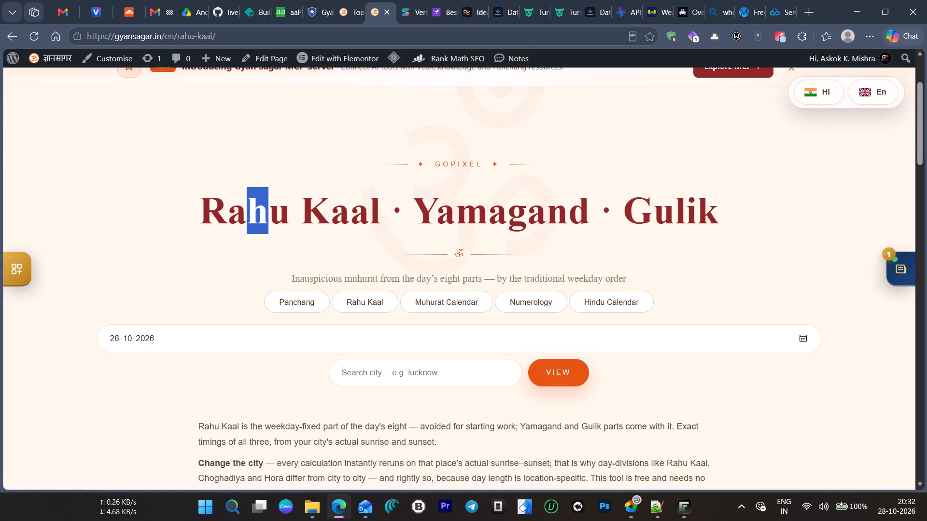
drag(277, 209, 277, 209)
drag(173, 211, 388, 196)
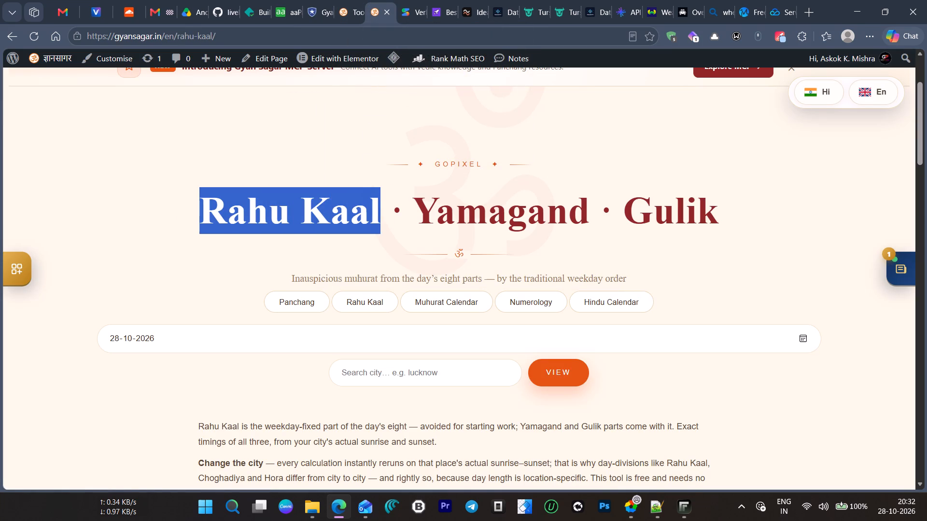
drag(388, 196, 378, 195)
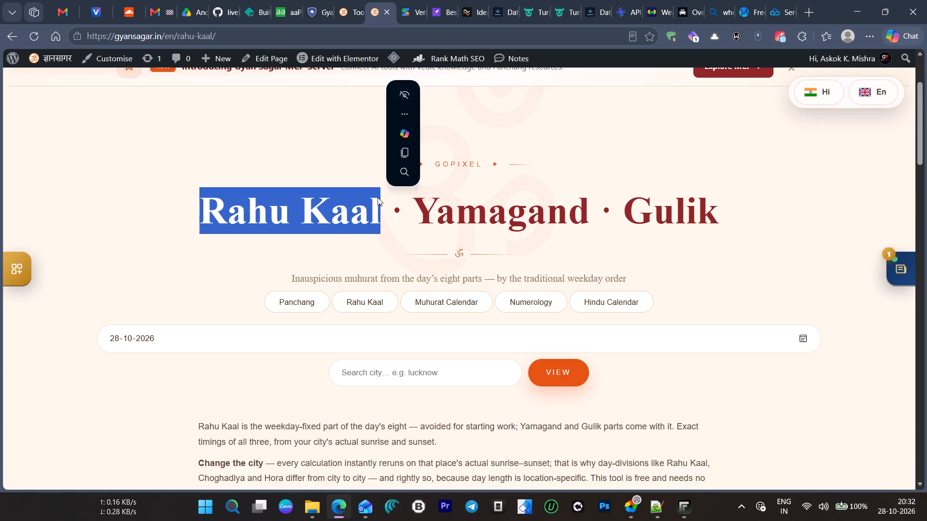
key(ctrl+c)
click(349, 0)
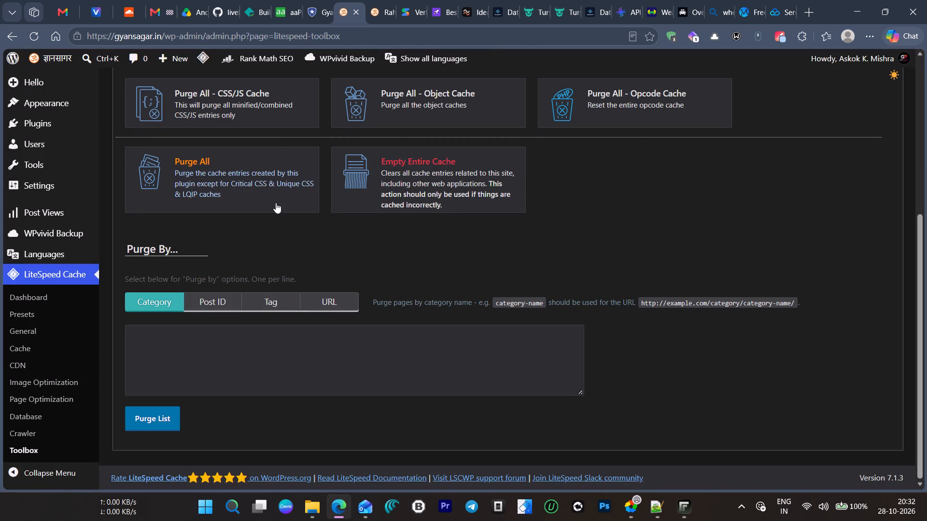
click(318, 3)
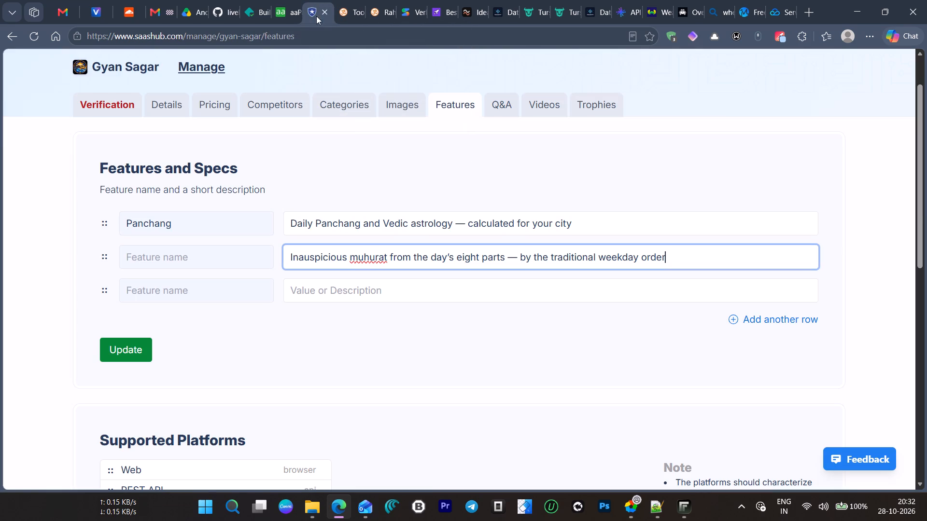
click(221, 258)
key(ctrl+v)
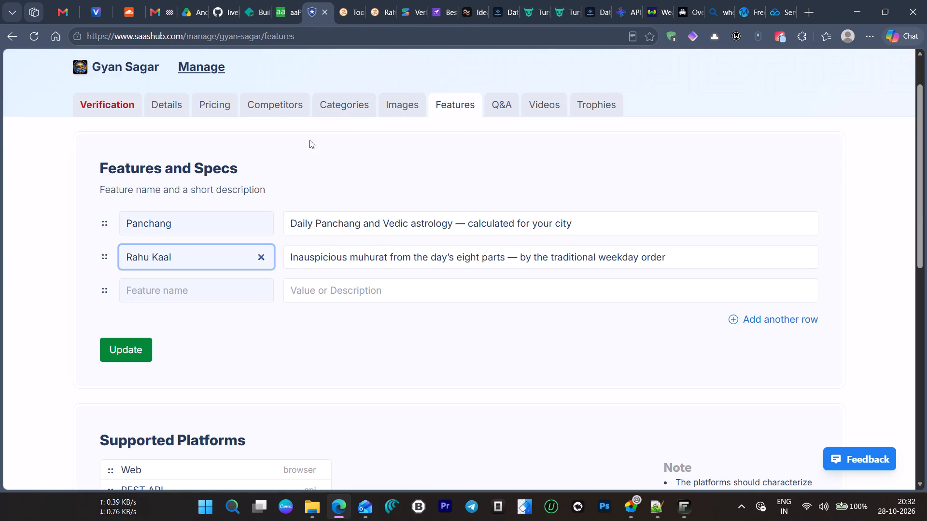
Copy "Yamagand" from the Gyan Sagar Rahu Kaal page's heading into the SaaSHub form as the third feature's name.
click(371, 0)
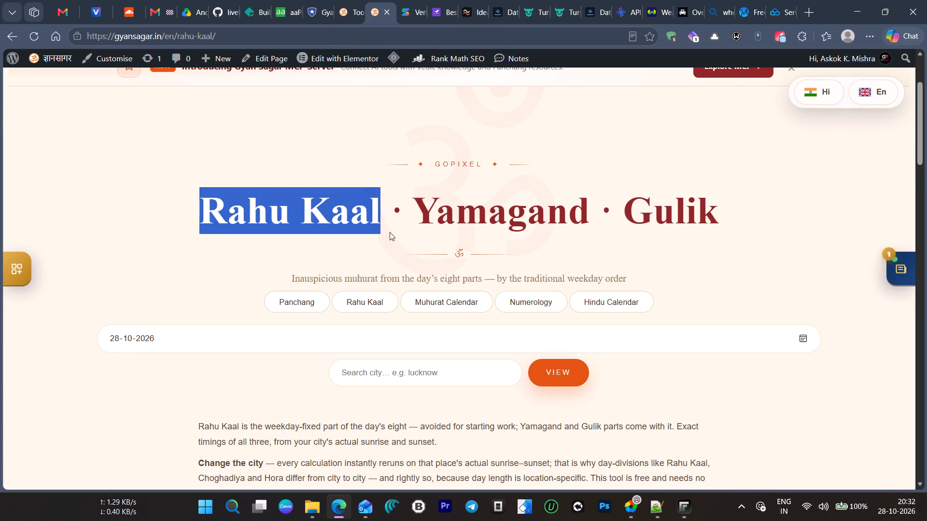
scroll(390, 232, down, 2)
scroll(390, 233, up, 2)
drag(420, 204, 585, 209)
key(ctrl+c)
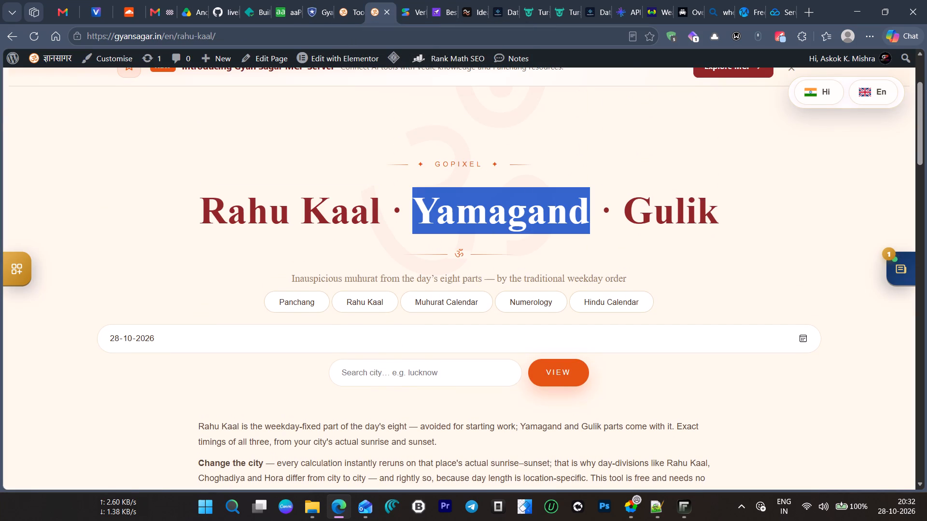
click(344, 0)
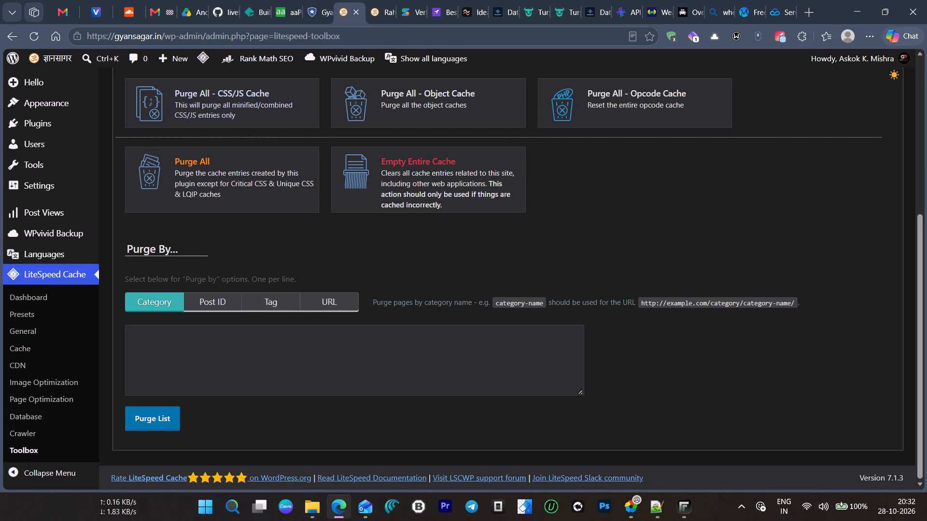
click(315, 0)
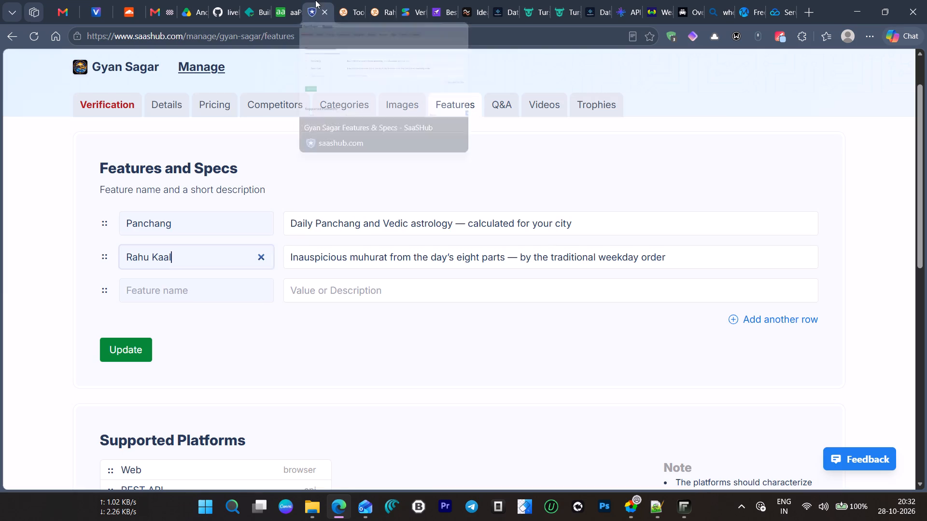
ctrl+click(210, 298)
key(ctrl+v)
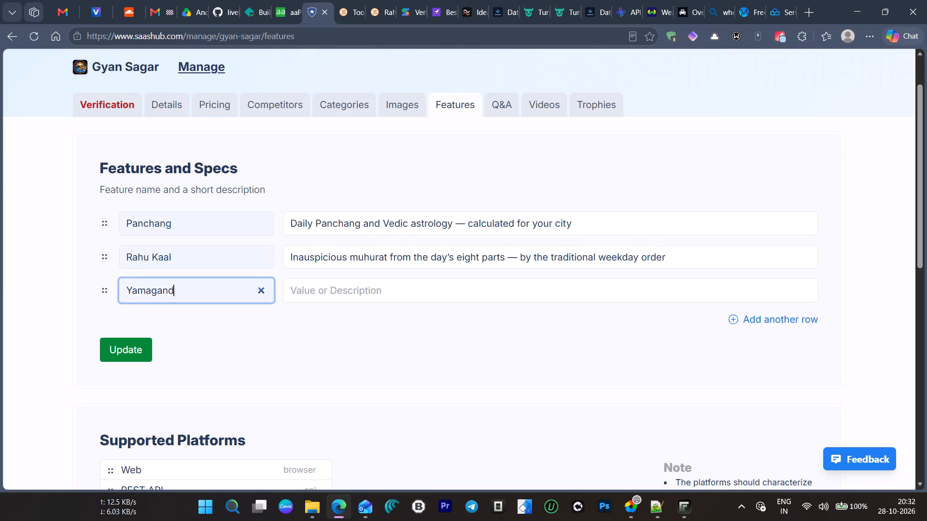
click(306, 338)
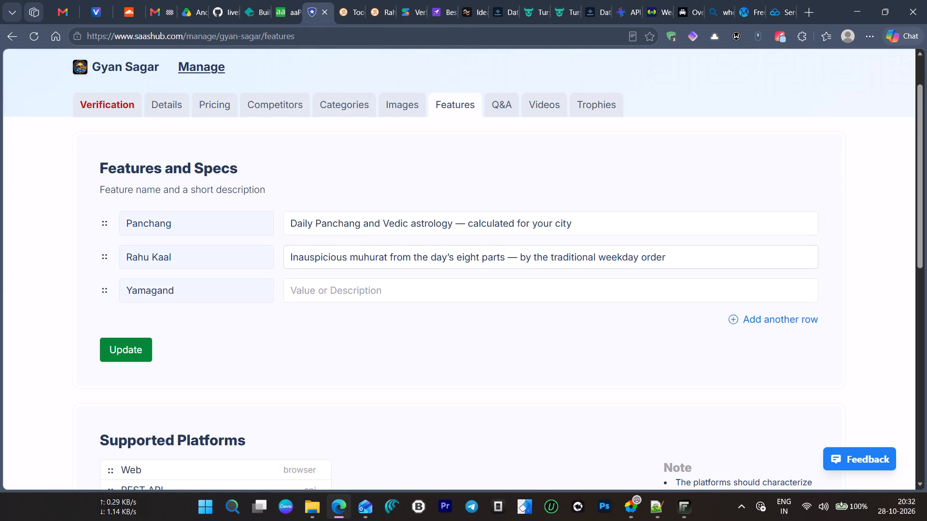
Copy "Inauspicious muhurat from the day’s eight parts" from the Rahu Kaal description into the Yamagand feature's description.
drag(506, 259, 311, 273)
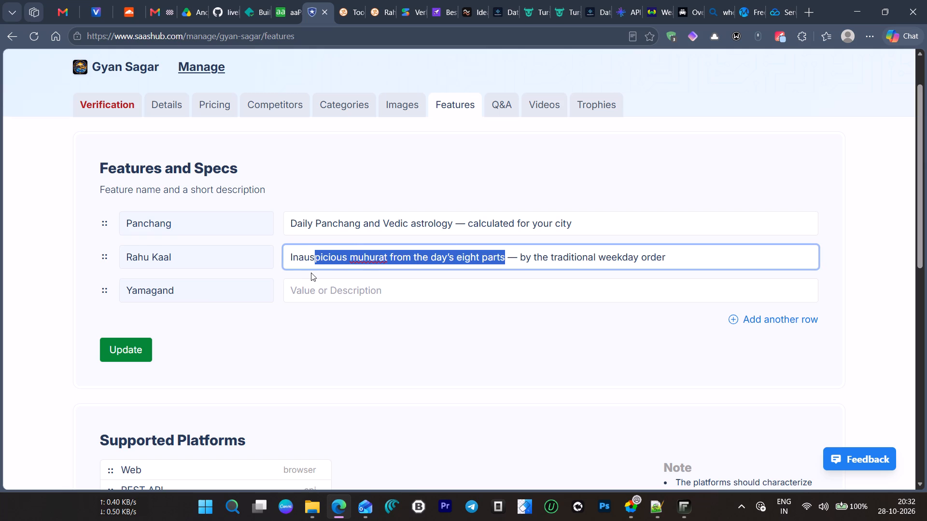
drag(311, 273, 268, 273)
key(ctrl+c)
ctrl+click(355, 289)
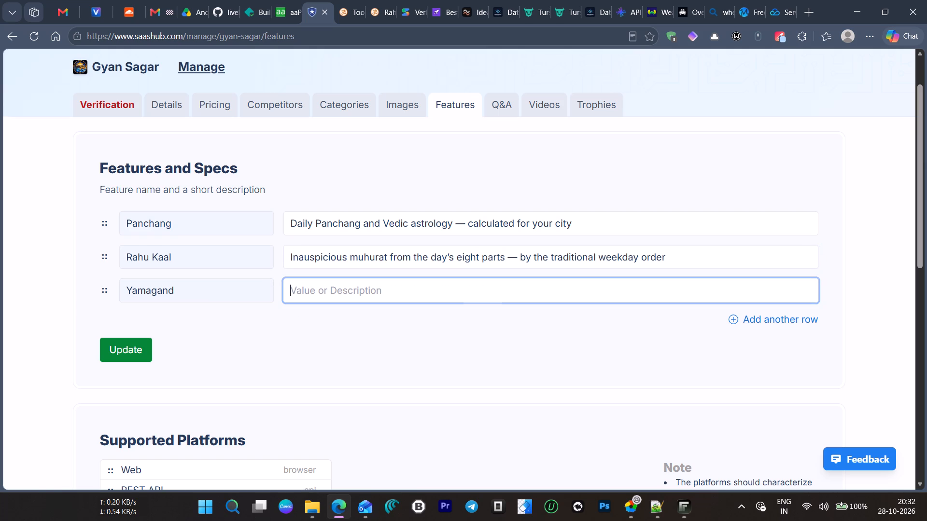
key(ctrl+v)
Return to the Gyan Sagar site and open its Choghadiya page.
click(344, 0)
click(380, 0)
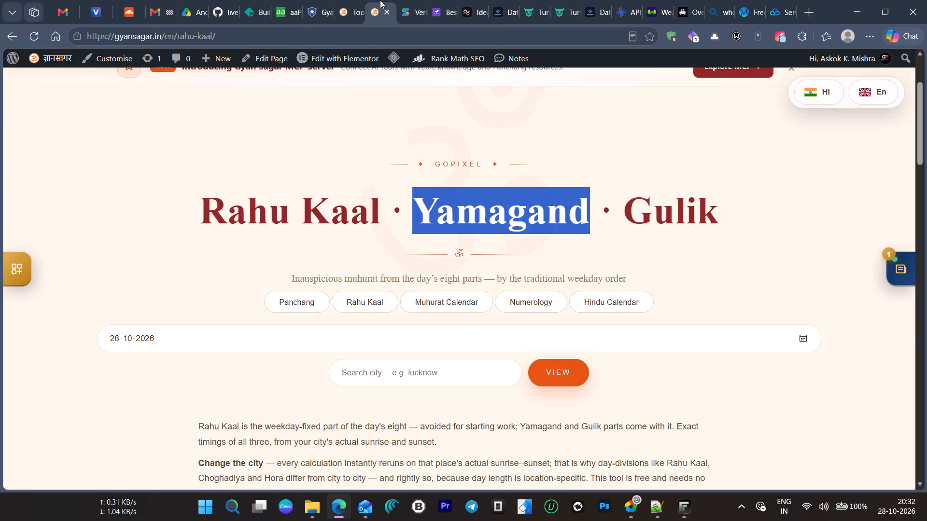
scroll(338, 336, down, 2)
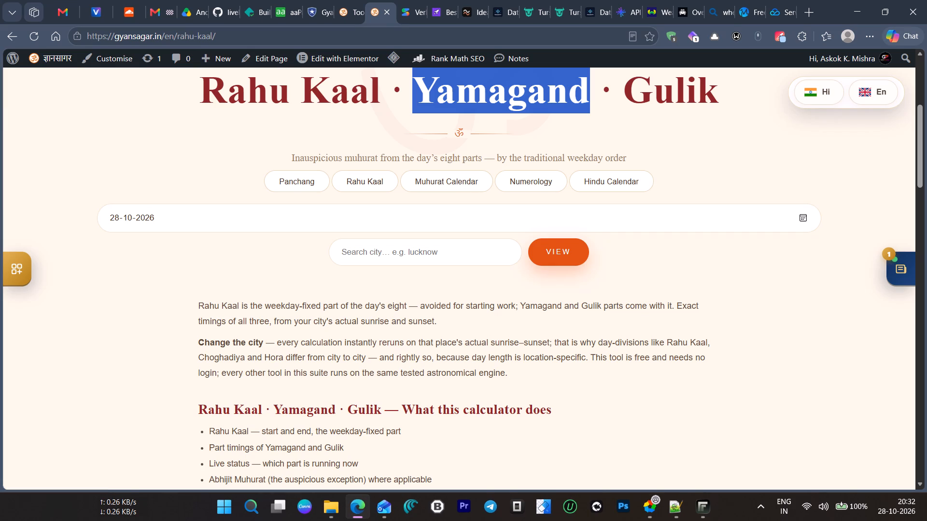
scroll(350, 364, up, 5)
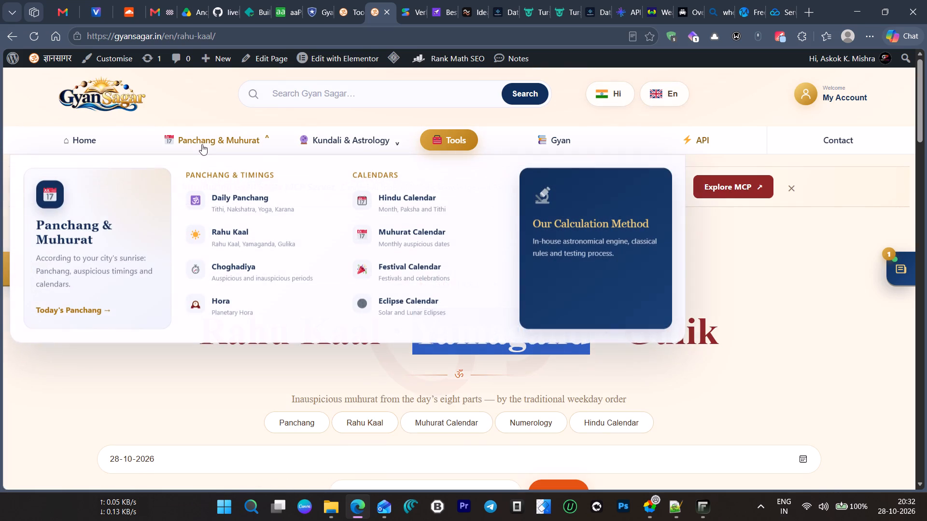
click(231, 273)
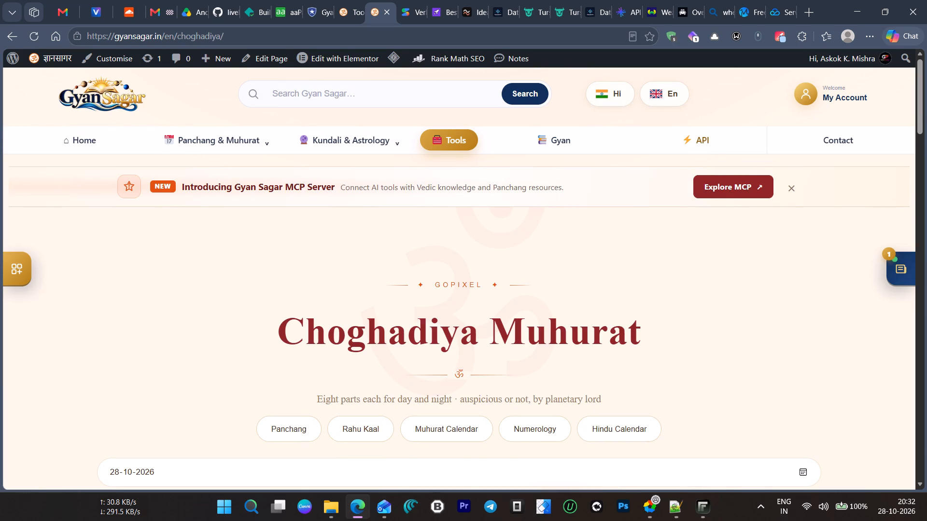
Copy the page heading "Choghadiya Muhurat" into a newly added fourth feature row on SaaSHub as the feature's name.
drag(285, 338, 660, 334)
key(ctrl+c)
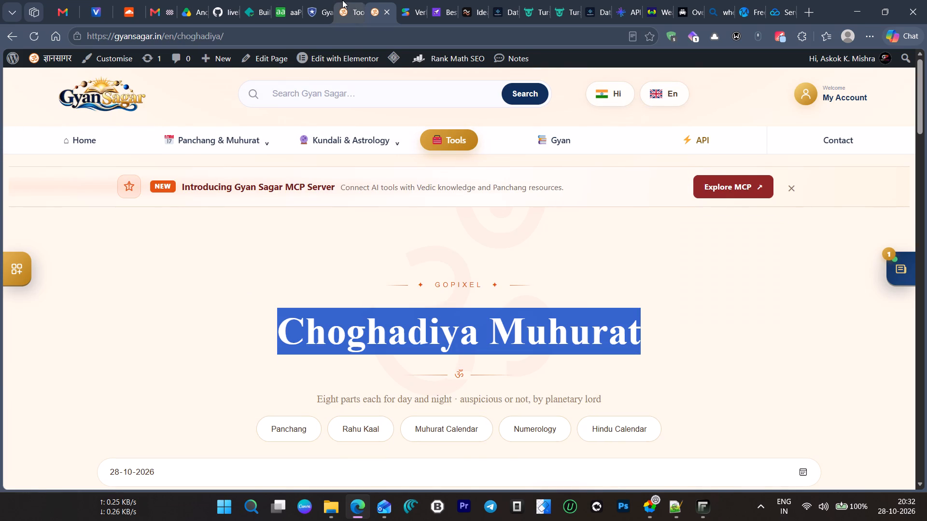
click(342, 0)
click(321, 0)
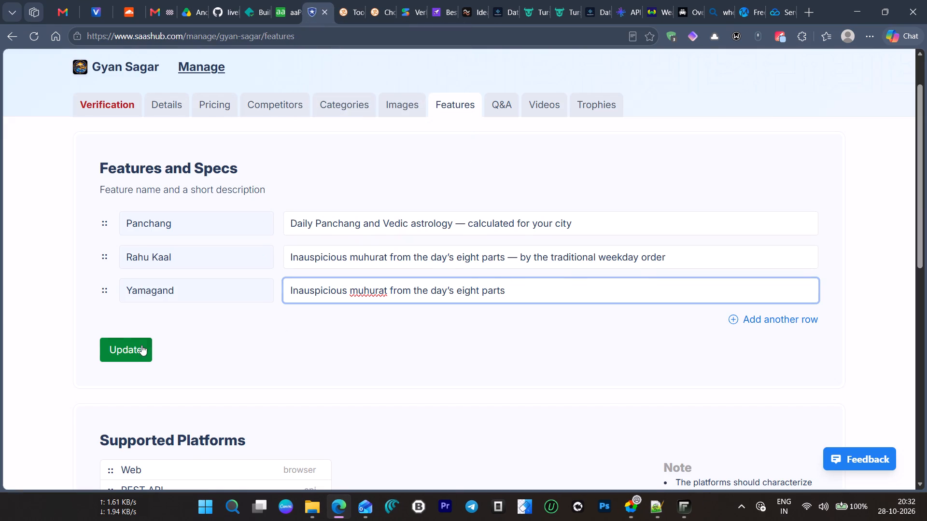
click(800, 323)
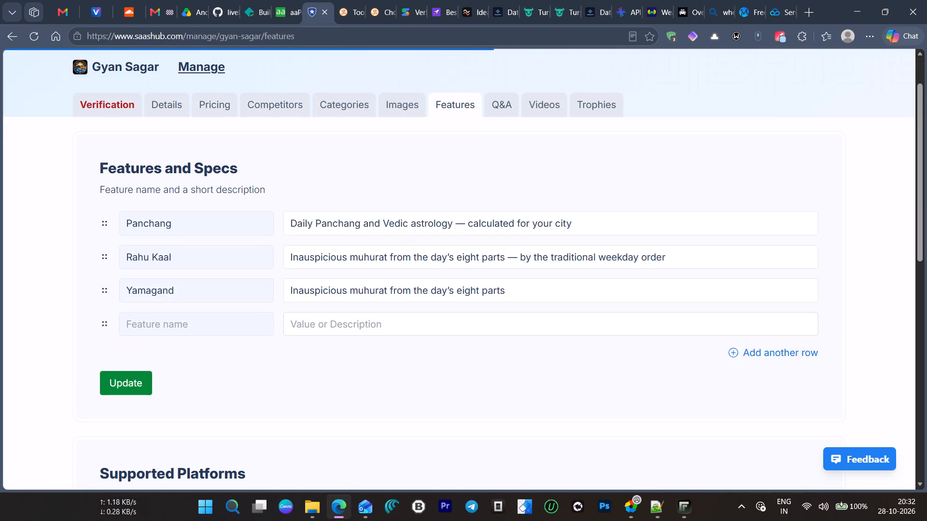
ctrl+click(146, 322)
key(ctrl+v)
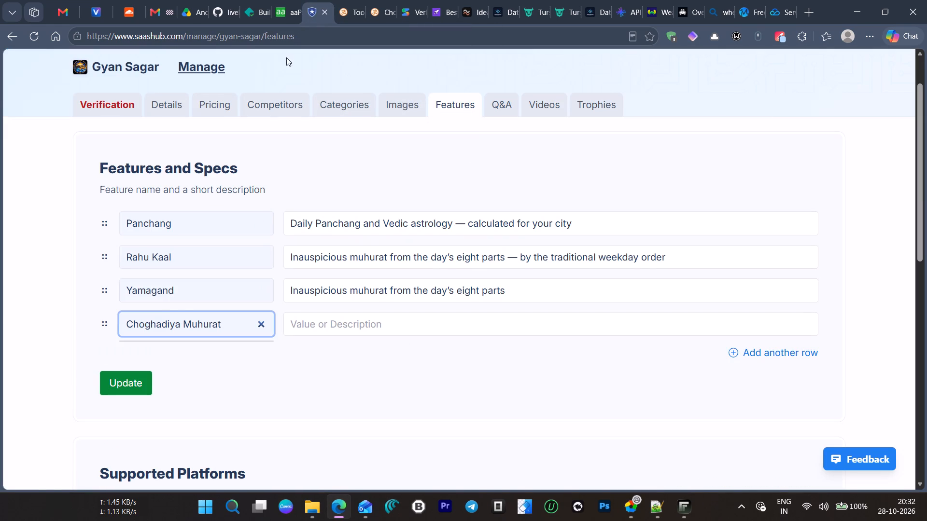
Return to the Gyan Sagar Choghadiya page to get description wording for the Choghadiya Muhurat feature.
click(374, 0)
scroll(316, 324, down, 3)
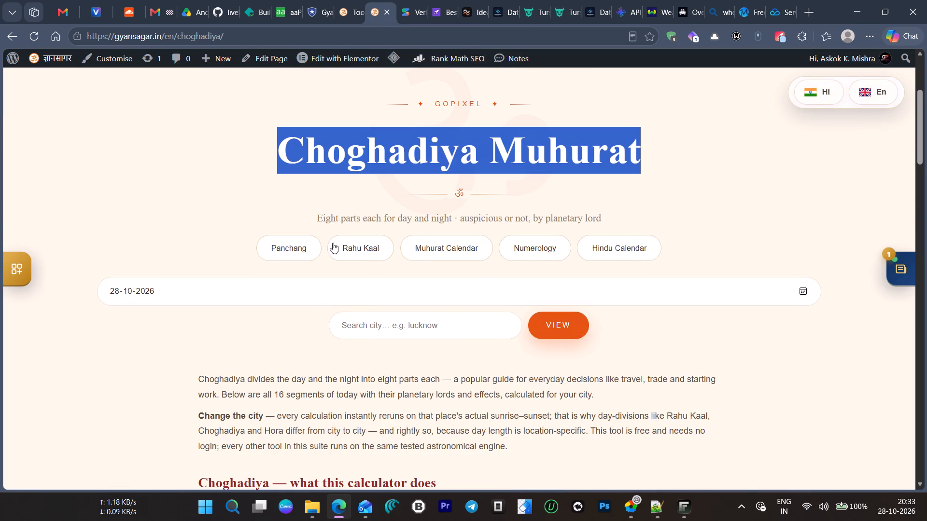
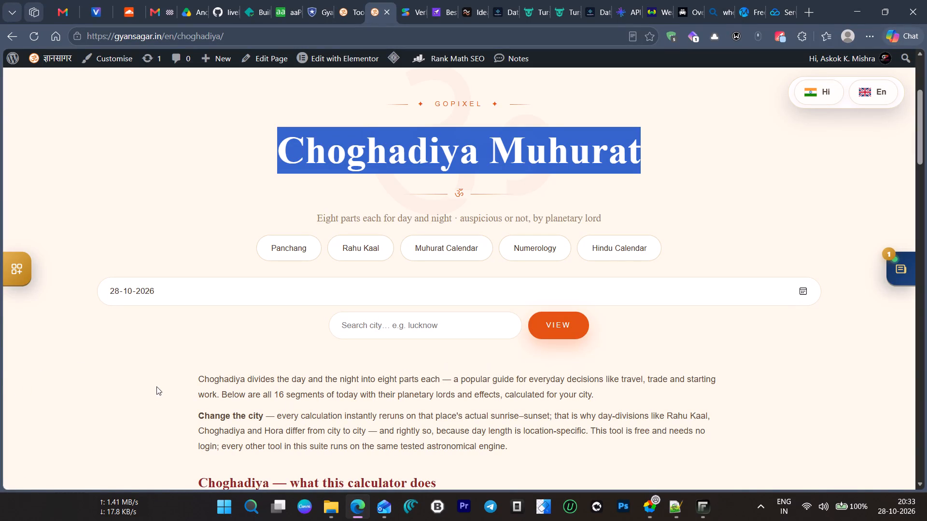
Copy the Choghadiya page's opening sentence, ending "travel, trade and starting work.", into the Choghadiya Muhurat feature's description on SaaSHub.
drag(191, 384, 400, 379)
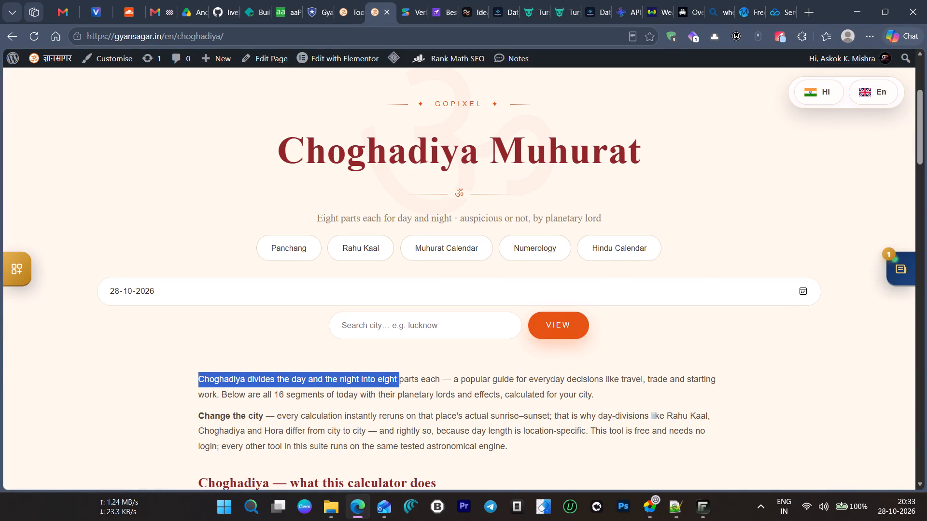
drag(400, 379, 439, 379)
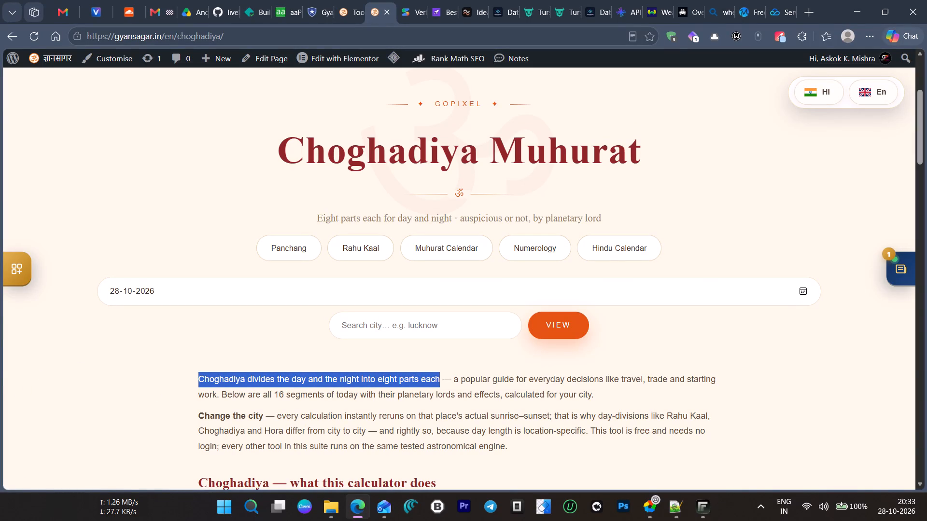
drag(439, 379, 606, 375)
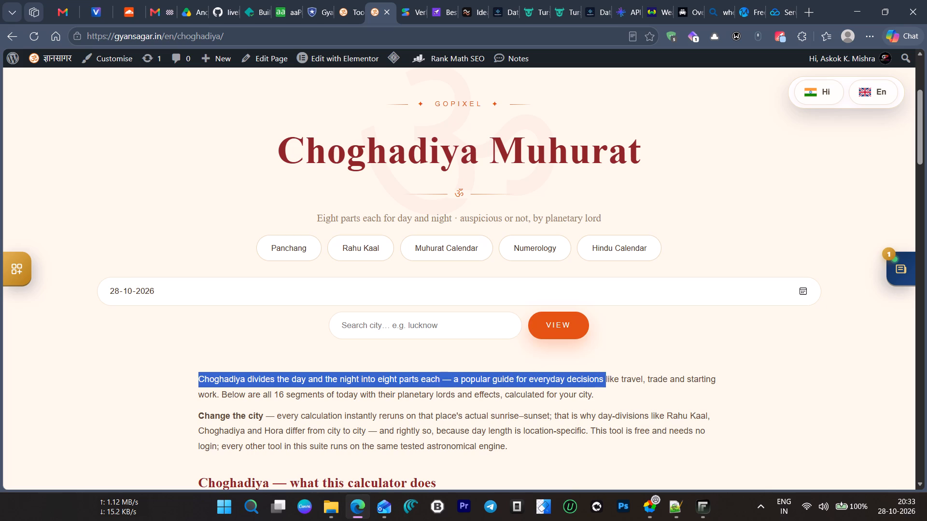
drag(606, 375, 221, 392)
key(ctrl+c)
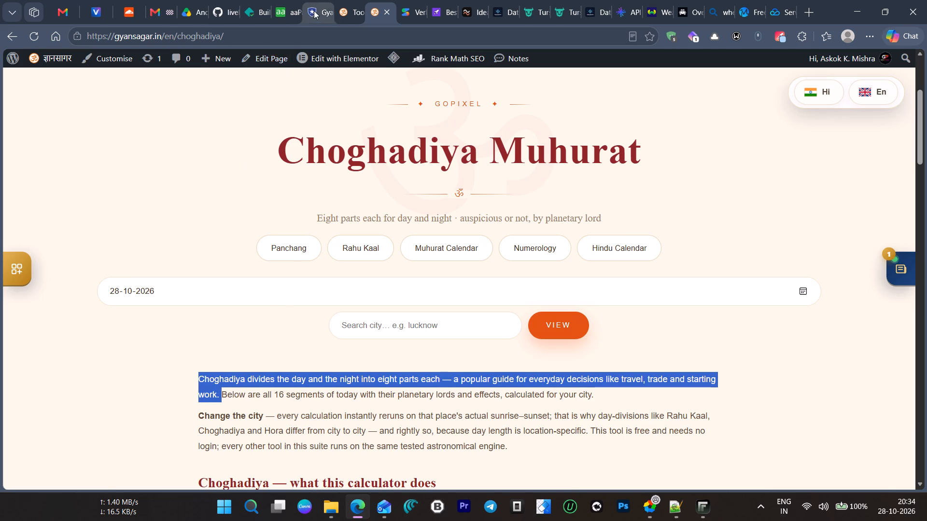
click(314, 11)
click(419, 324)
key(ctrl+v)
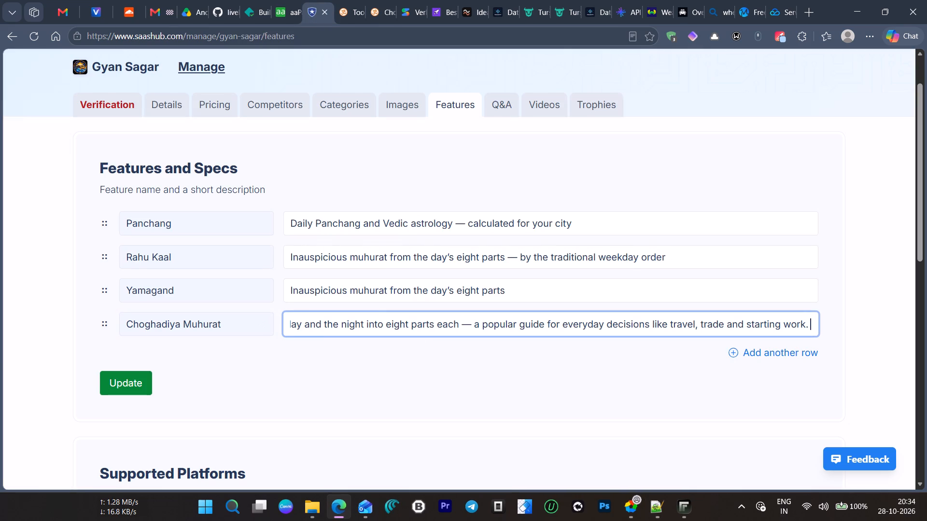
Replace the Rahu Kaal feature's description on SaaSHub with the two-sentence intro from Gyan Sagar's Rahu Kaal page, ending "actual sunrise and sunset.".
click(364, 0)
click(378, 8)
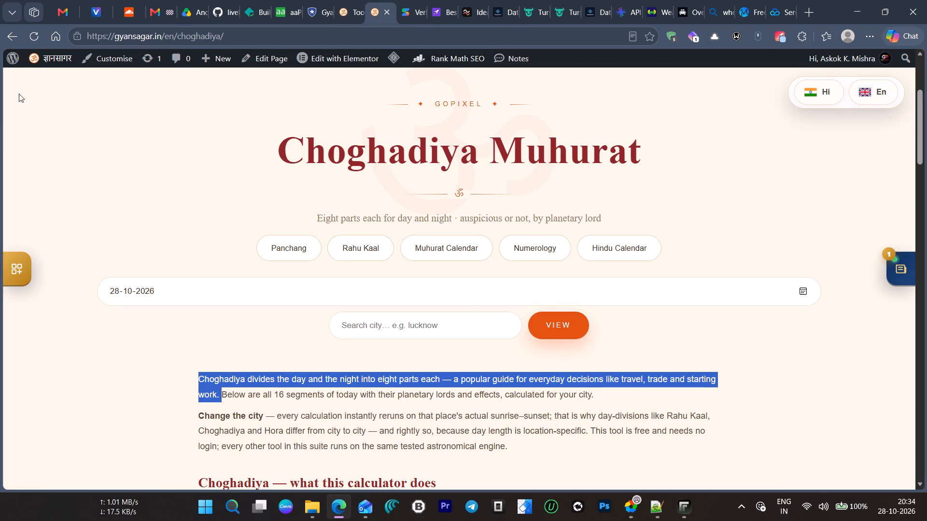
click(8, 35)
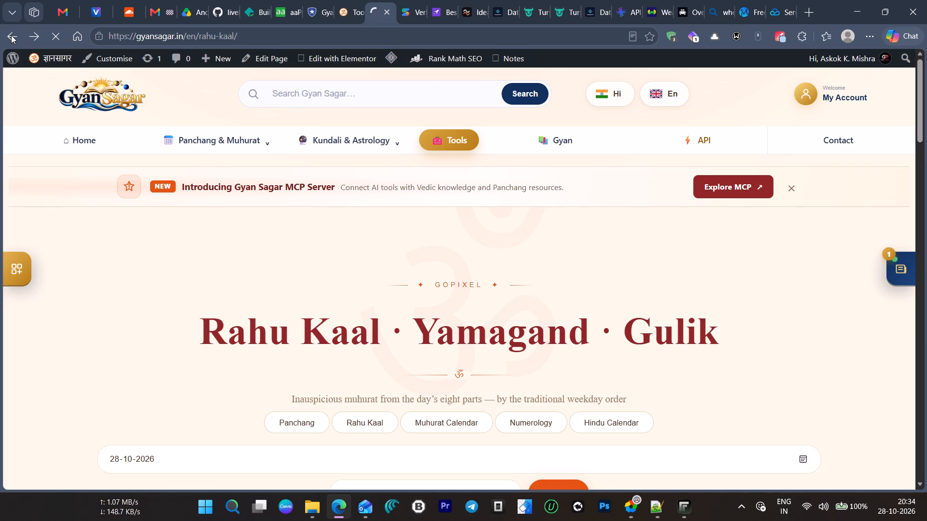
scroll(7, 18, down, 5)
scroll(87, 0, down, 5)
scroll(786, 460, down, 5)
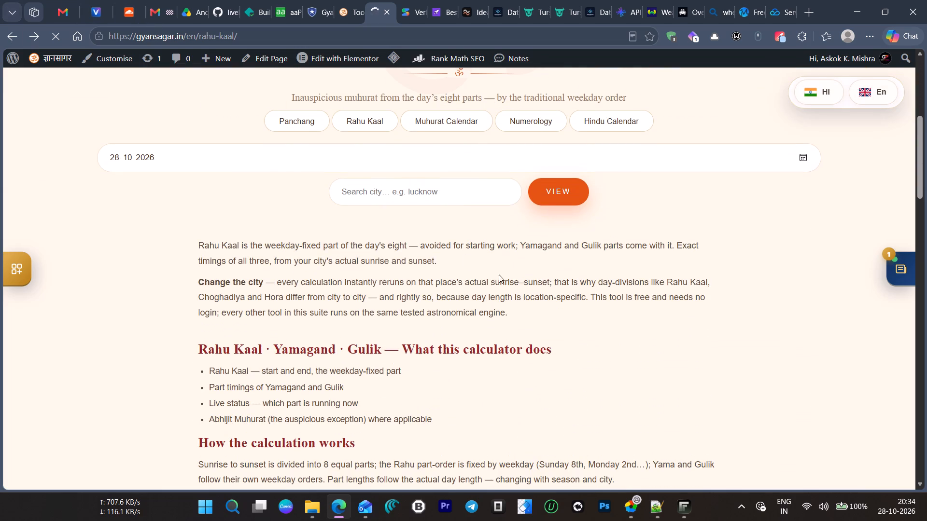
drag(197, 249, 227, 249)
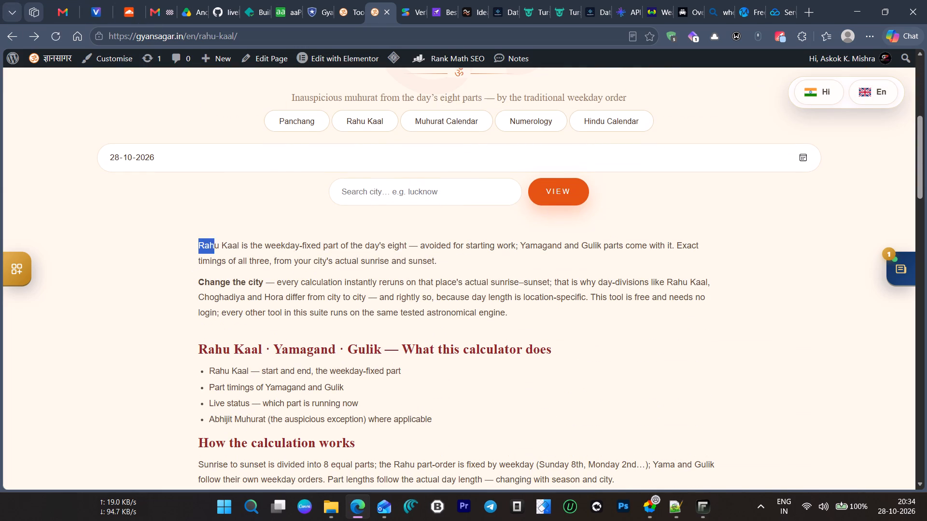
drag(227, 249, 616, 228)
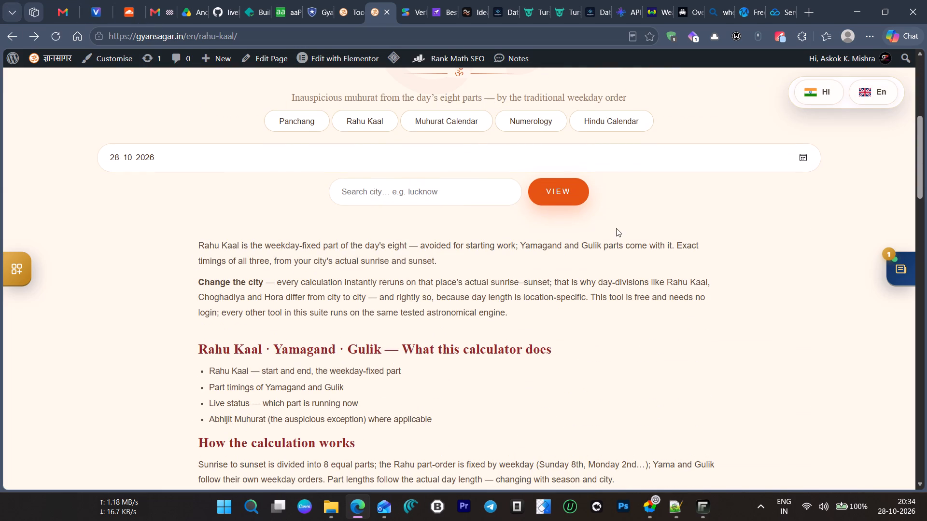
drag(616, 228, 459, 260)
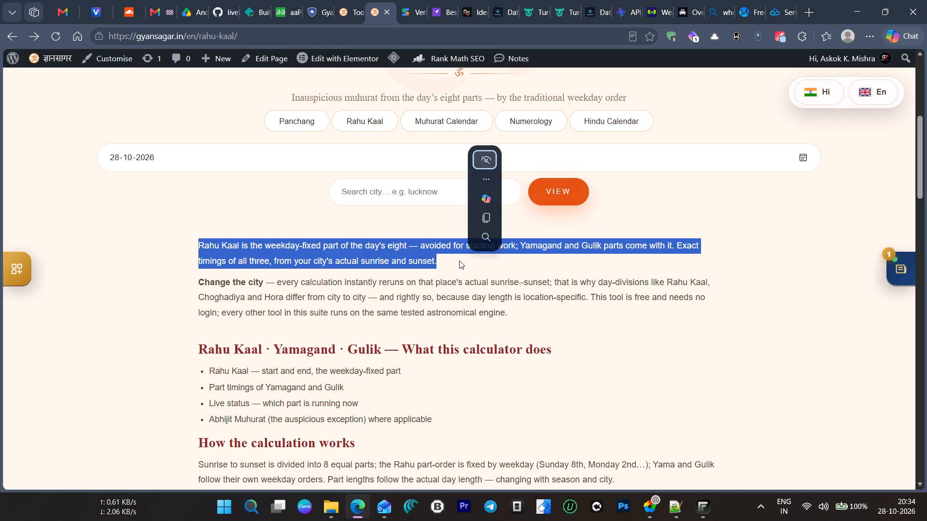
key(ctrl+c)
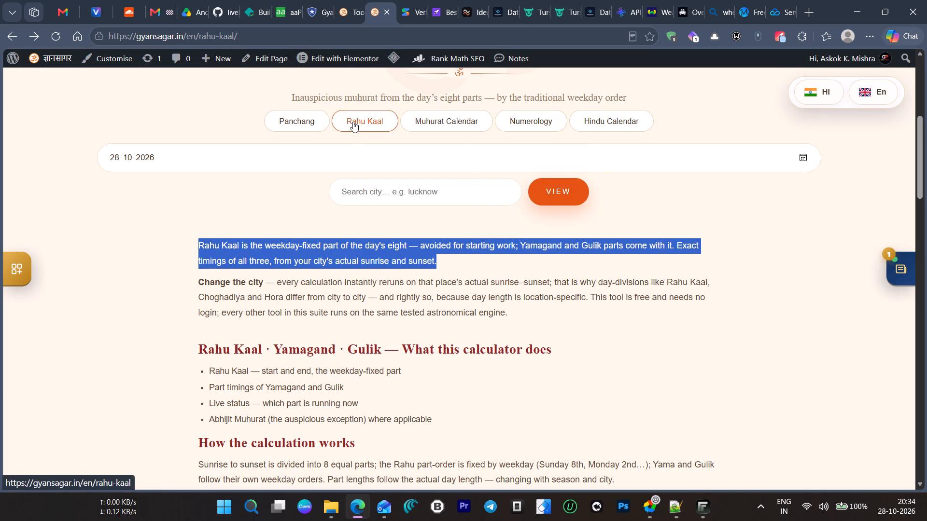
click(339, 10)
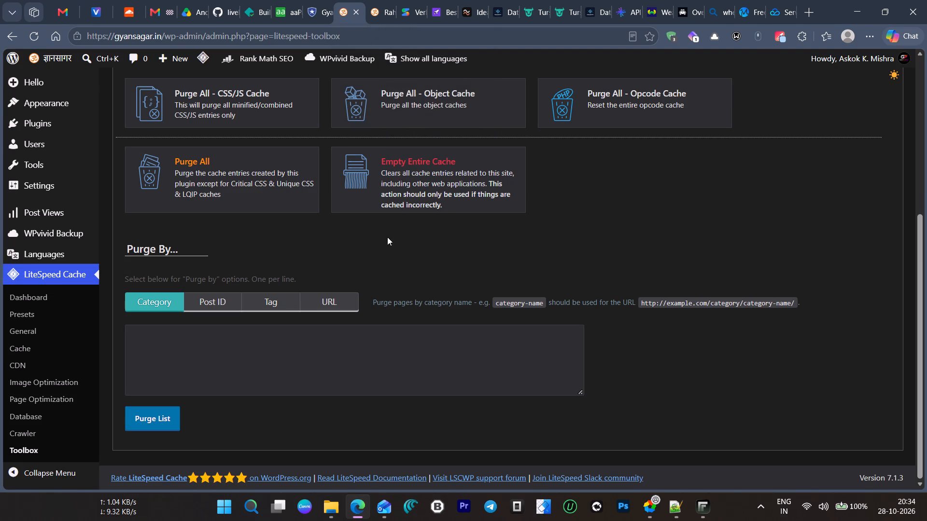
click(318, 0)
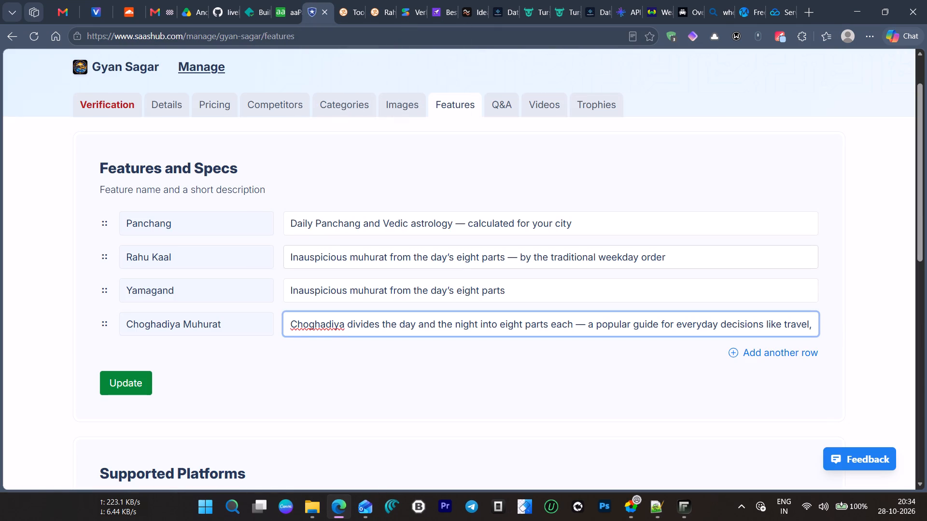
triple_click(330, 257)
key(ctrl+v)
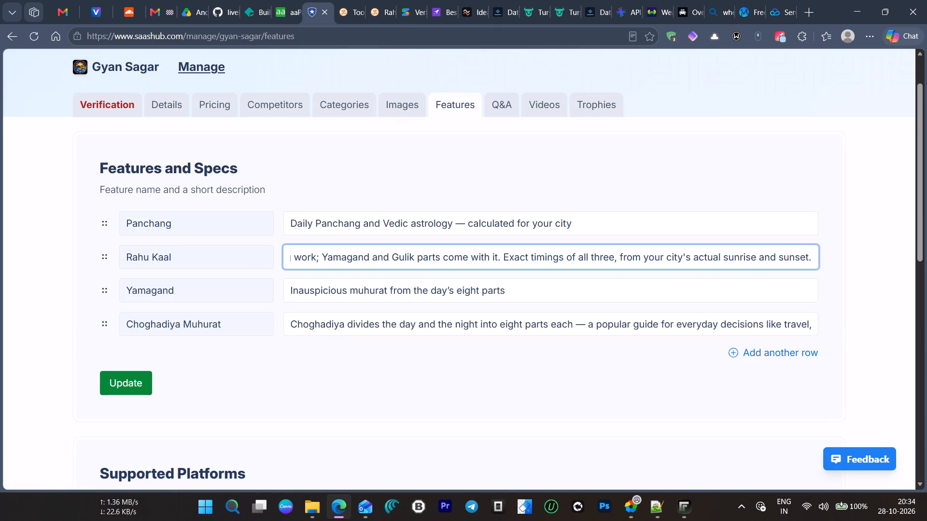
Replace the Yamagand feature's description with the Yamagand card text "The death-natured period — counted forbidden for auspicious work, manglik beginnings and travel.".
click(371, 0)
scroll(323, 206, down, 1)
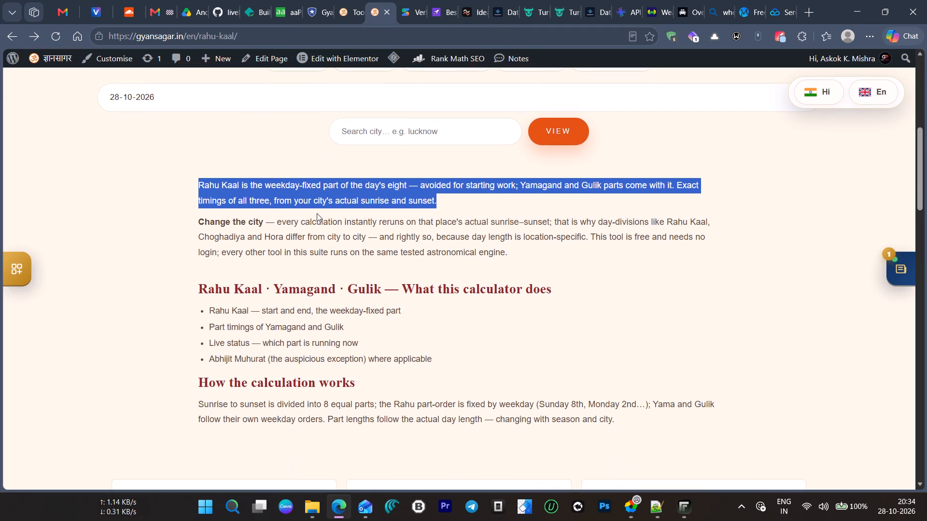
scroll(317, 213, down, 1)
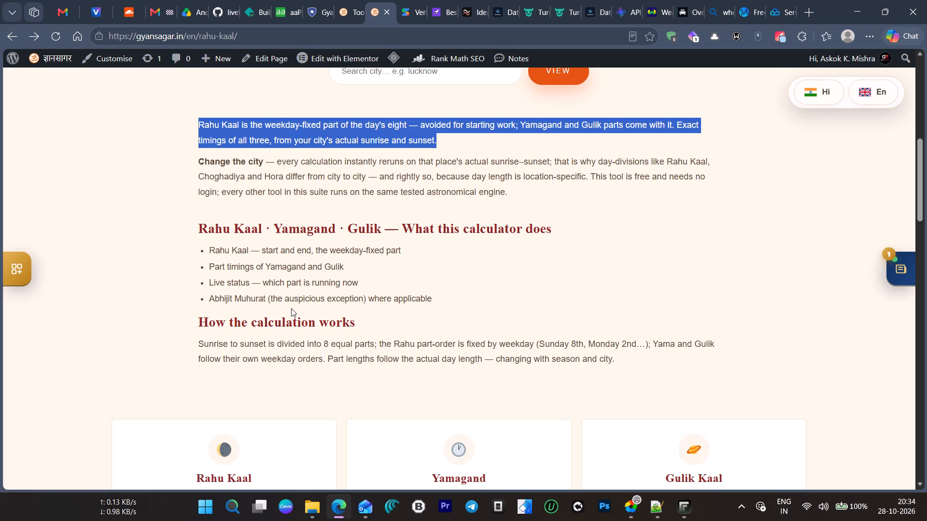
scroll(291, 308, down, 1)
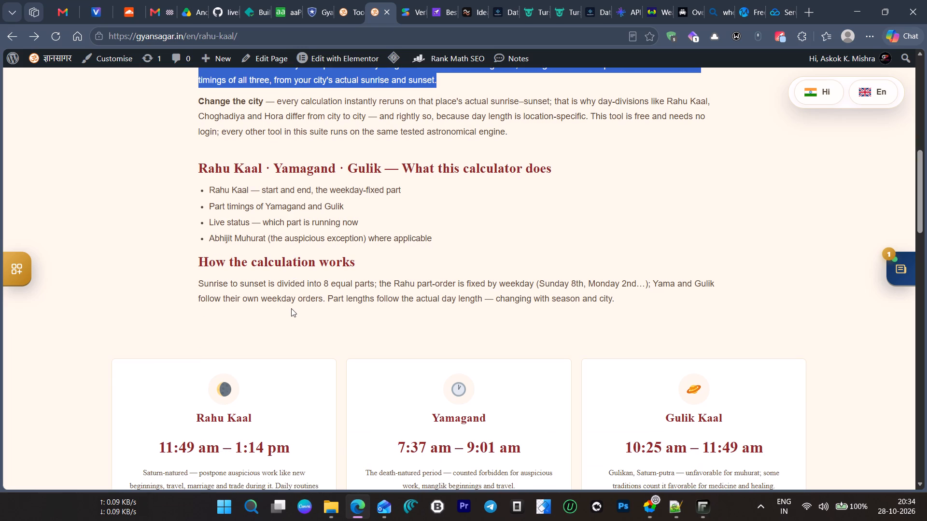
scroll(291, 308, down, 3)
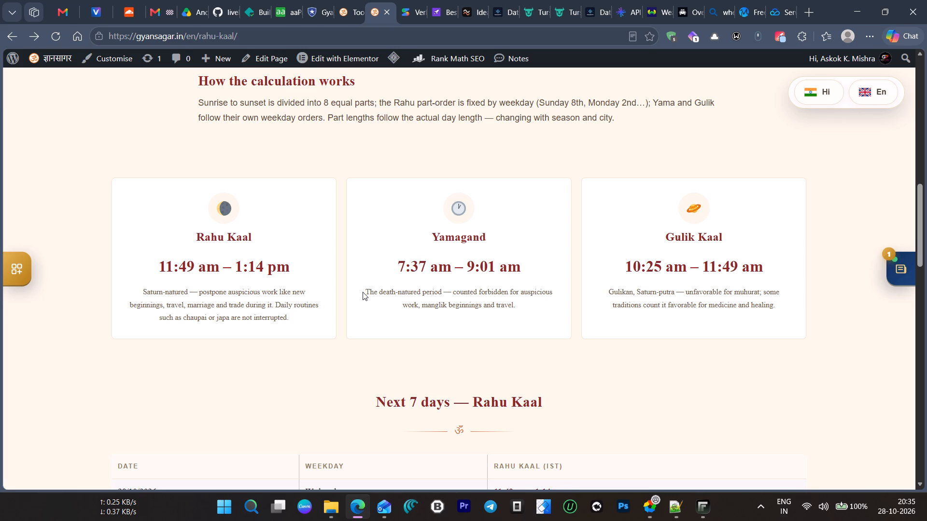
drag(363, 292, 516, 297)
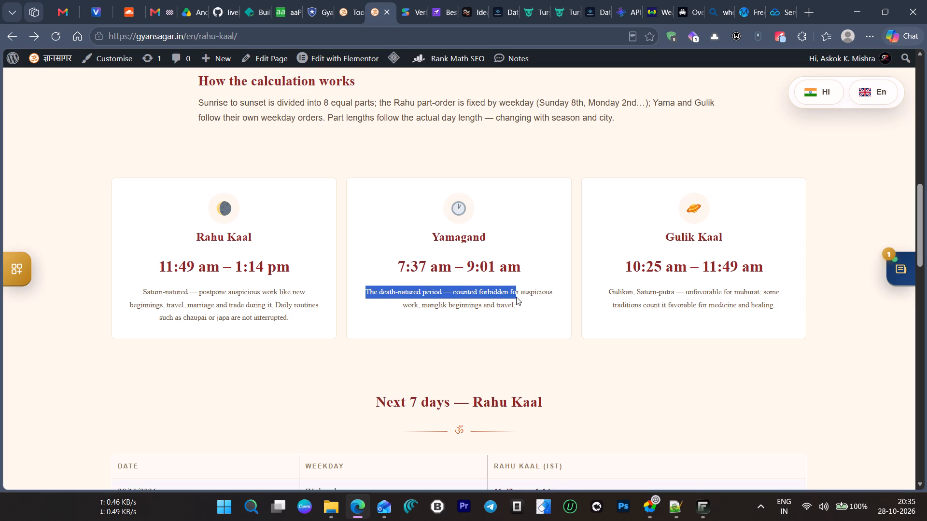
drag(516, 297, 527, 302)
key(ctrl+c)
click(338, 0)
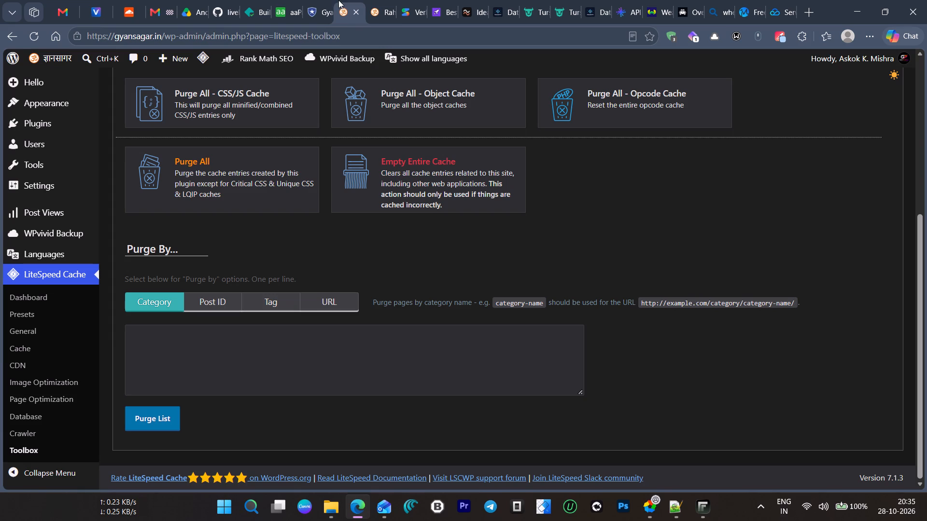
click(320, 0)
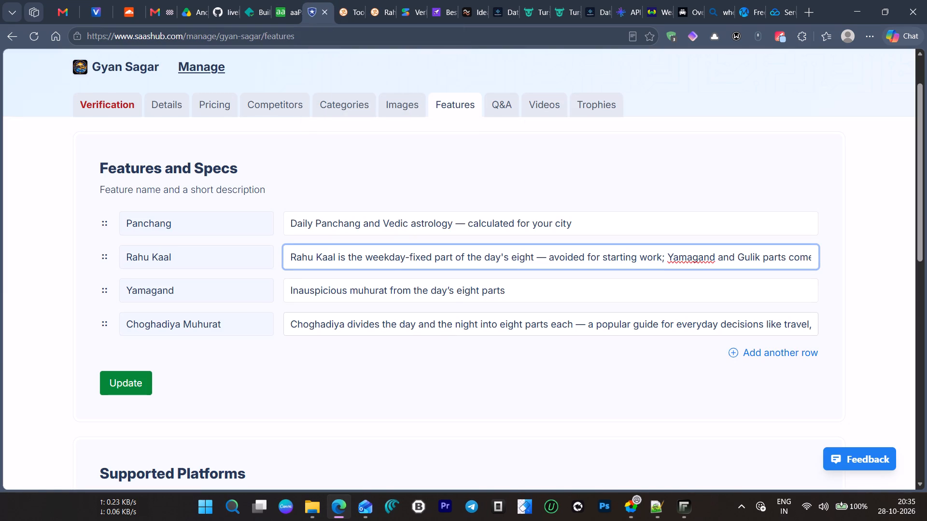
triple_click(419, 292)
key(ctrl+v)
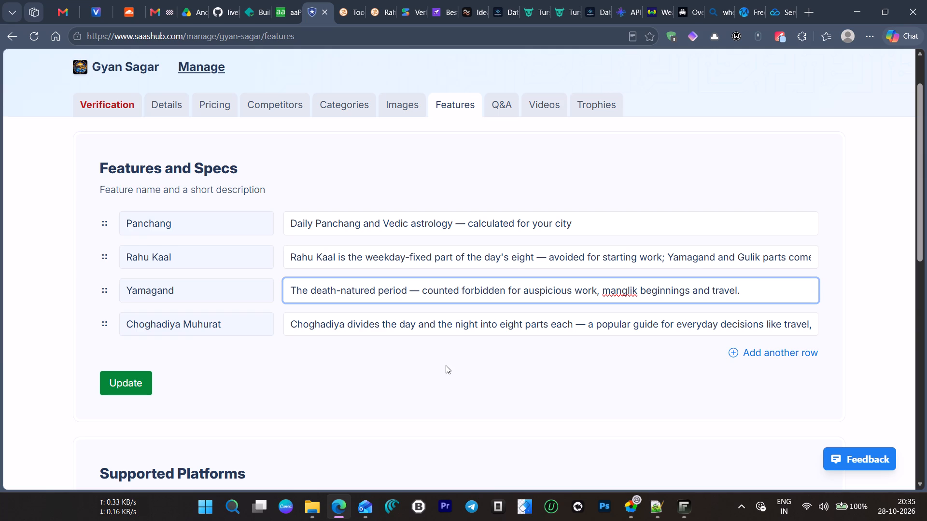
Add a fifth feature row on SaaSHub and name it "Shubh Hora", copied from the heading of Gyan Sagar's Hora page.
click(763, 351)
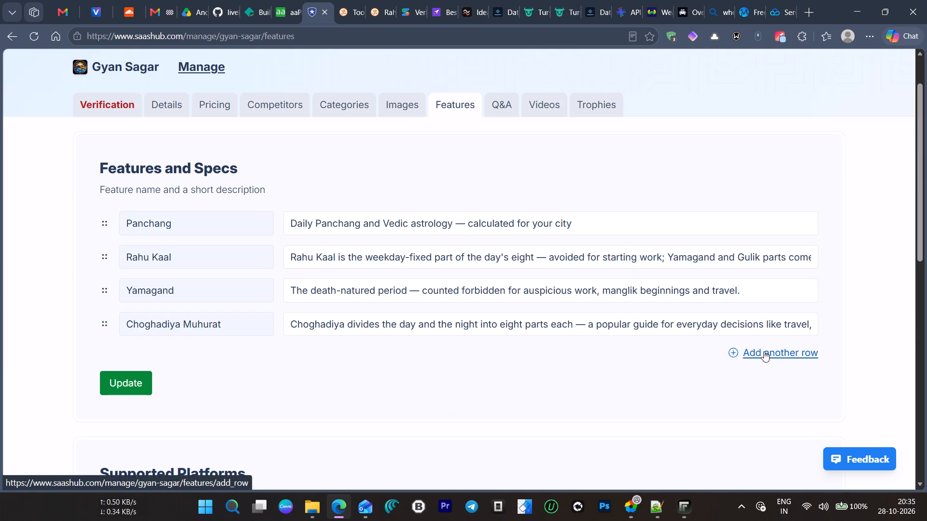
click(379, 0)
scroll(329, 153, up, 8)
scroll(307, 229, up, 7)
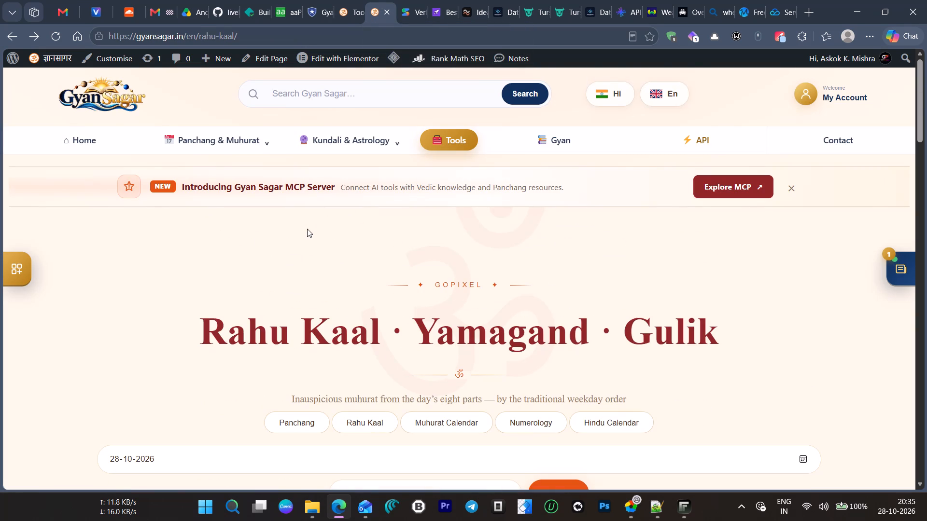
scroll(307, 229, up, 4)
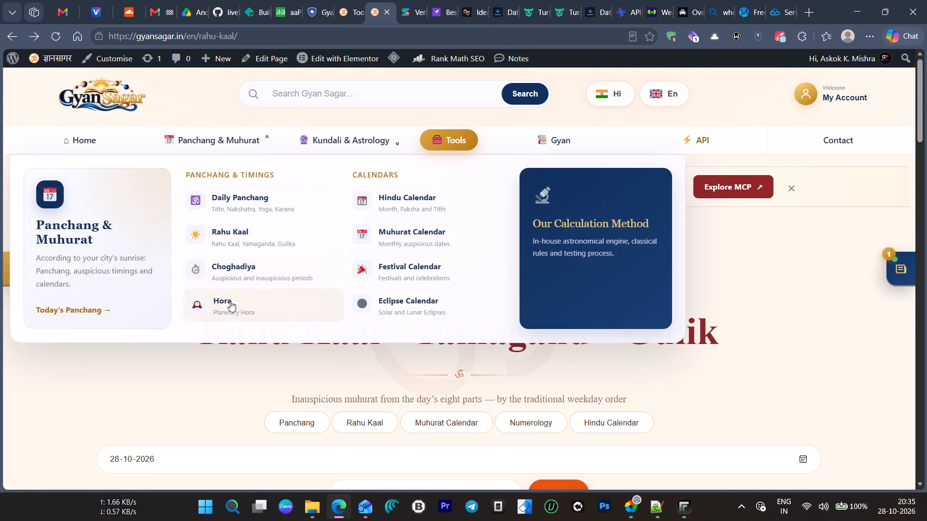
click(228, 305)
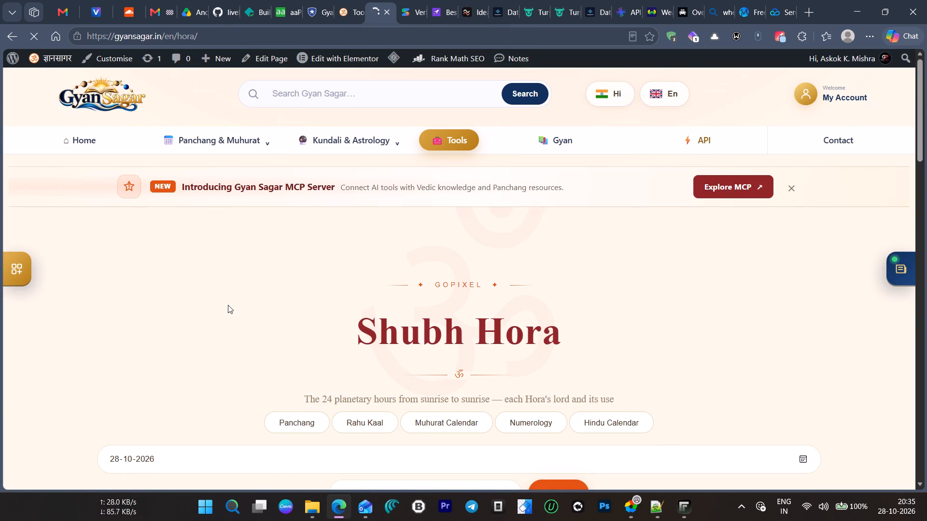
scroll(315, 294, down, 2)
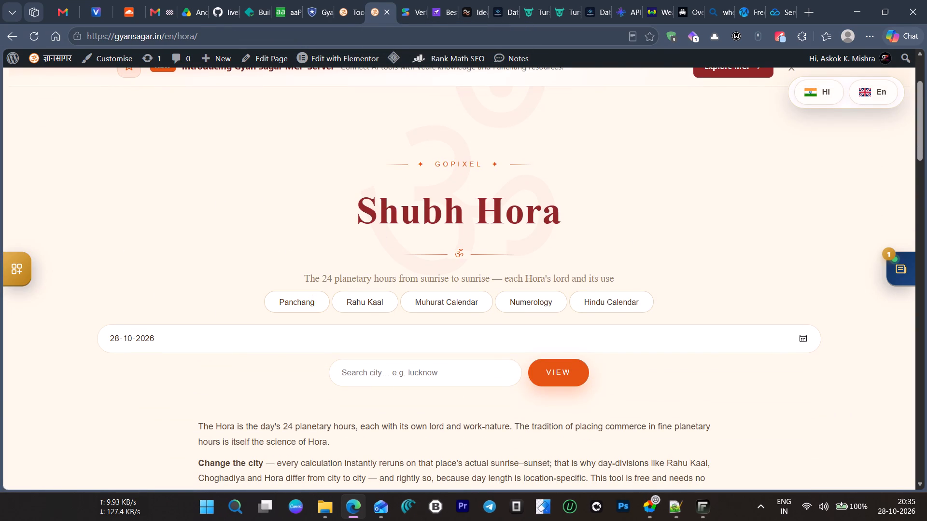
drag(361, 221, 572, 219)
key(ctrl+c)
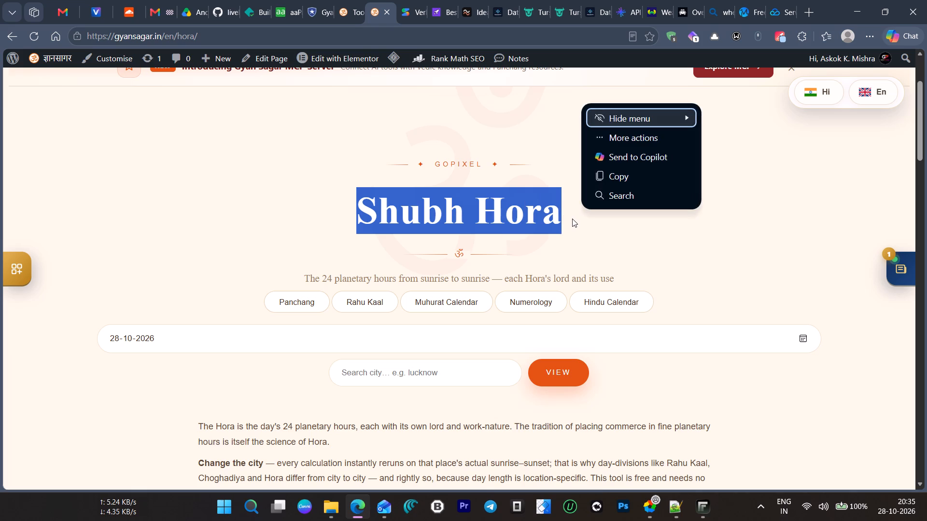
scroll(393, 243, down, 2)
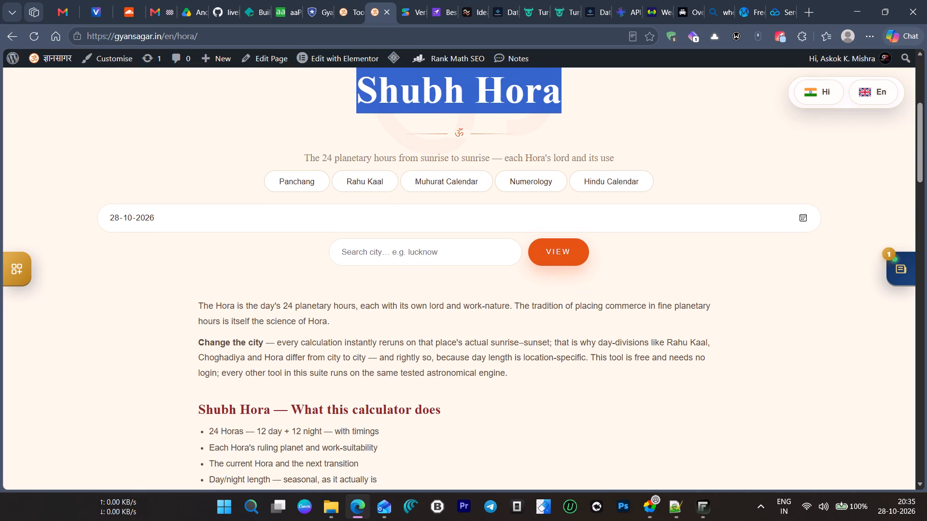
click(315, 2)
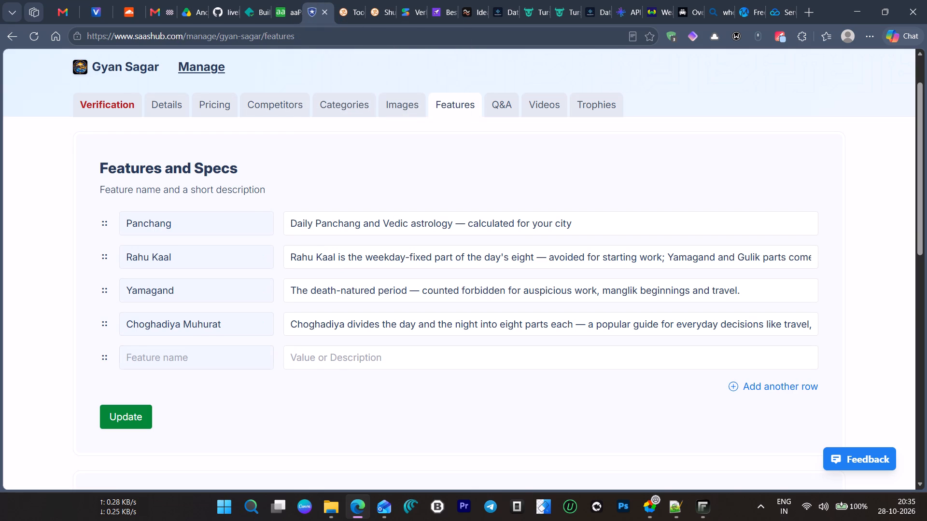
click(173, 363)
key(ctrl+v)
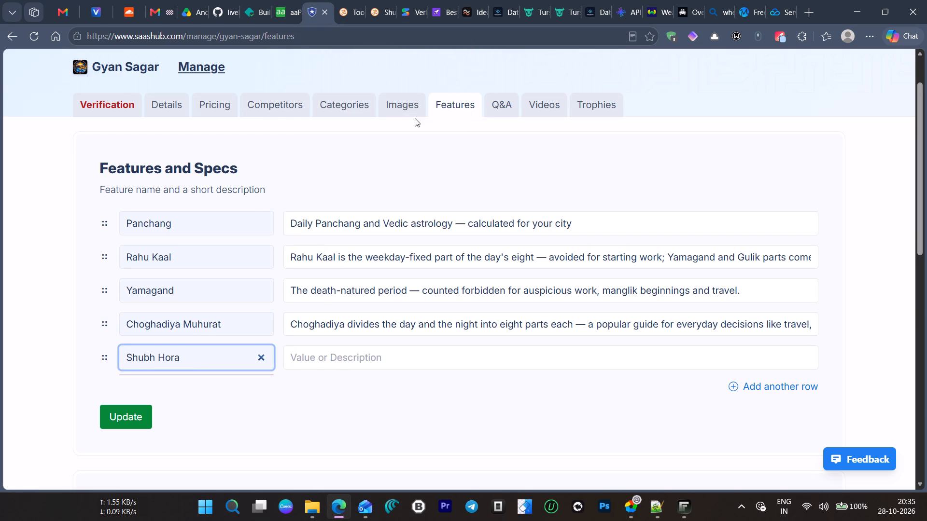
Copy the Hora page's opening sentence, ending "its own lord and work-nature.", into the Shubh Hora feature's description on SaaSHub.
click(373, 0)
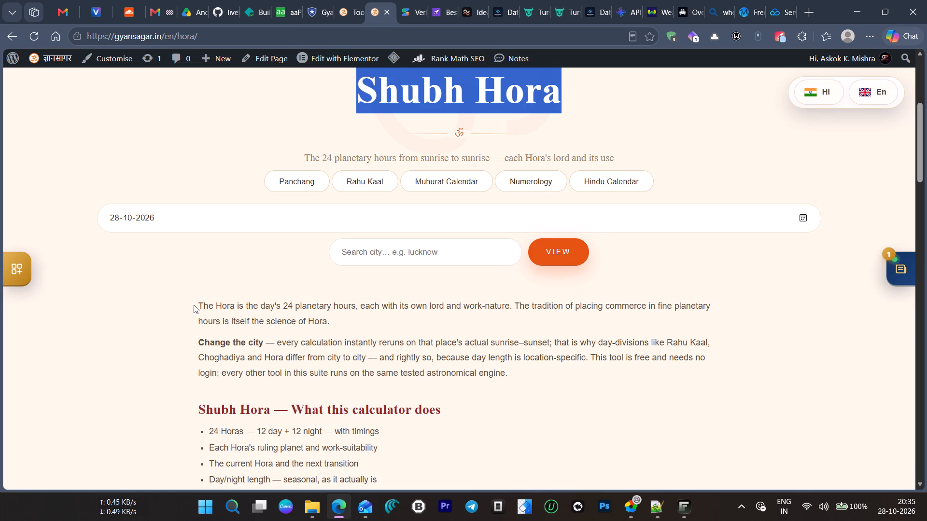
drag(194, 305, 522, 306)
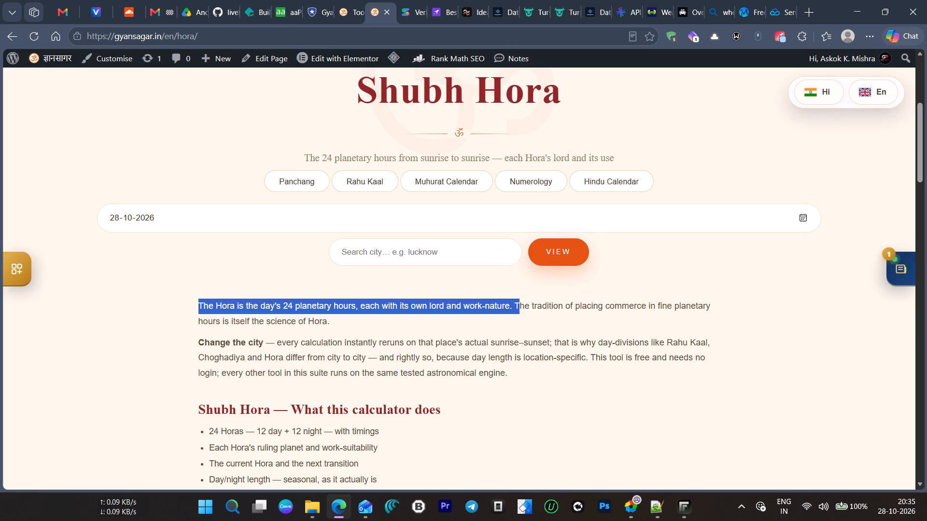
drag(522, 306, 514, 306)
key(ctrl+c)
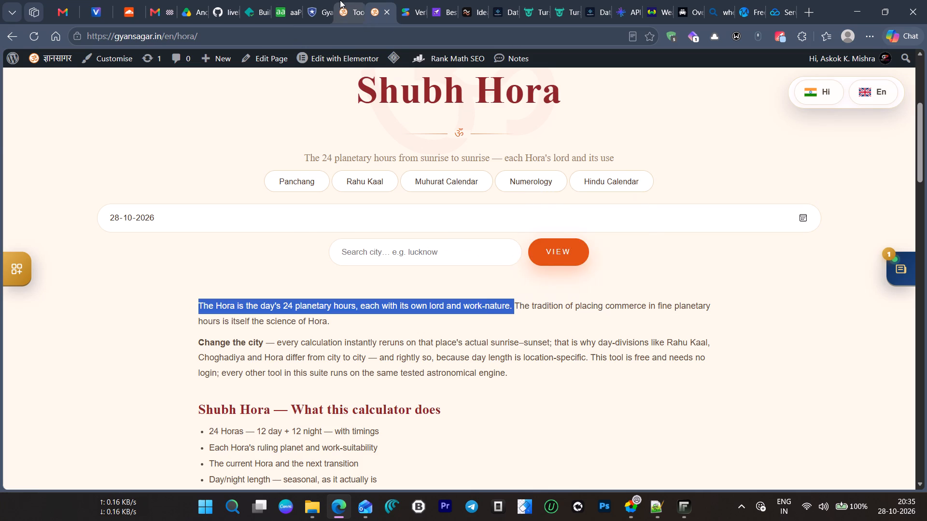
click(340, 0)
click(317, 0)
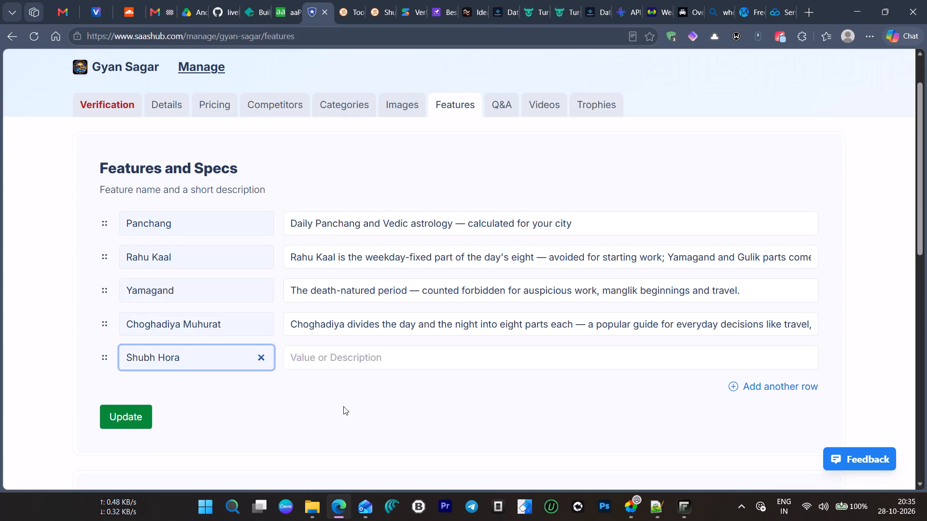
click(344, 362)
key(ctrl+v)
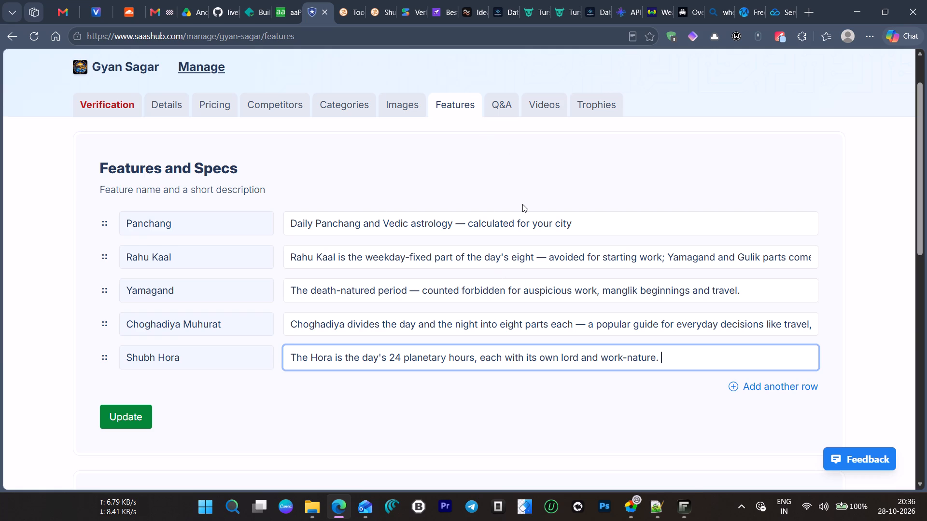
click(528, 385)
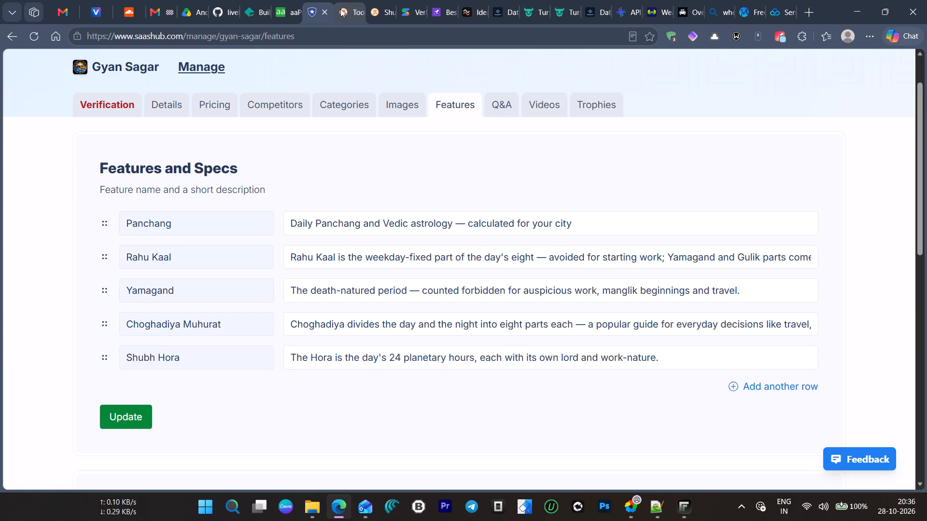
Add a sixth feature row on SaaSHub using Gyan Sagar's "Hindu Calendar" page heading, and choose the suggested name "Hindu Calendar & Festivals".
click(377, 0)
scroll(269, 235, up, 5)
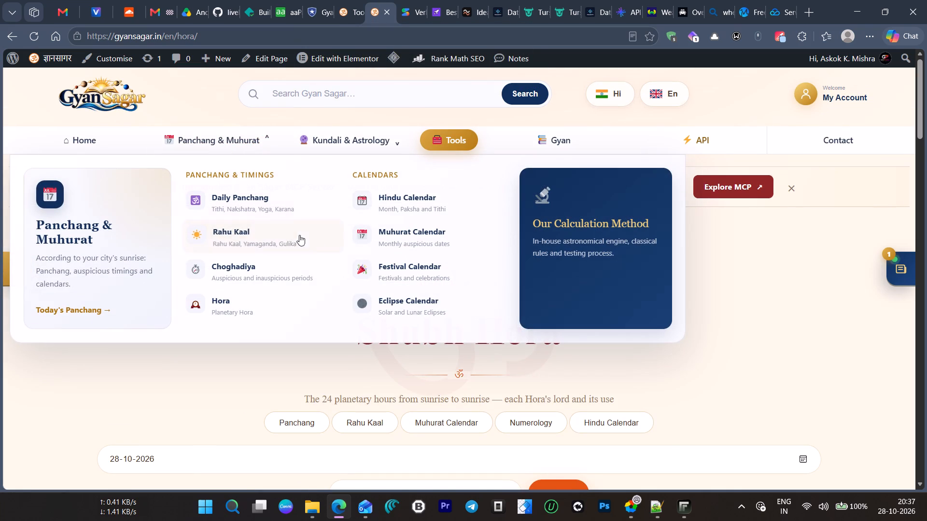
click(411, 204)
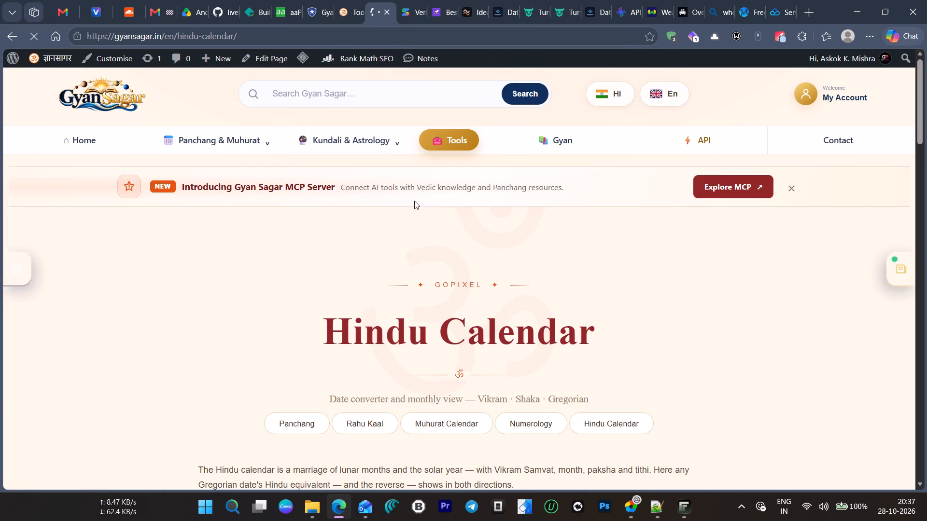
triple_click(402, 332)
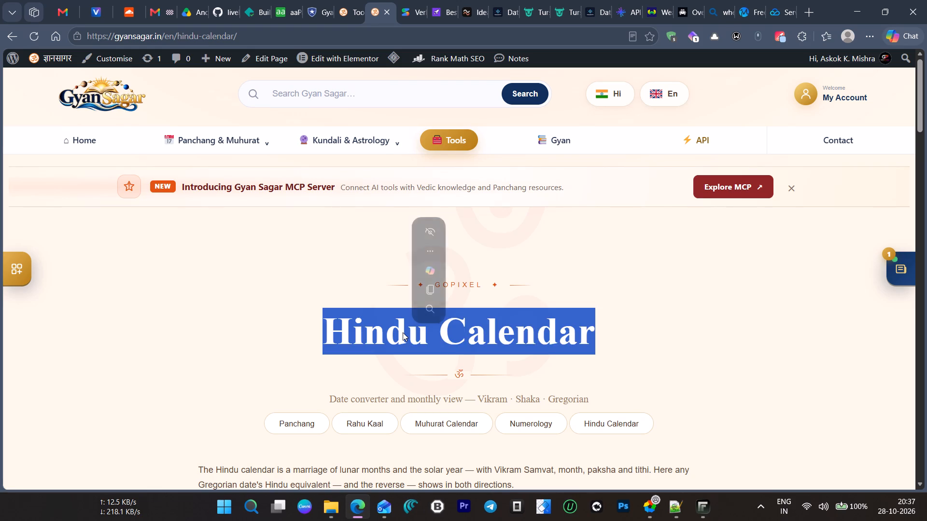
right_click(403, 332)
click(445, 162)
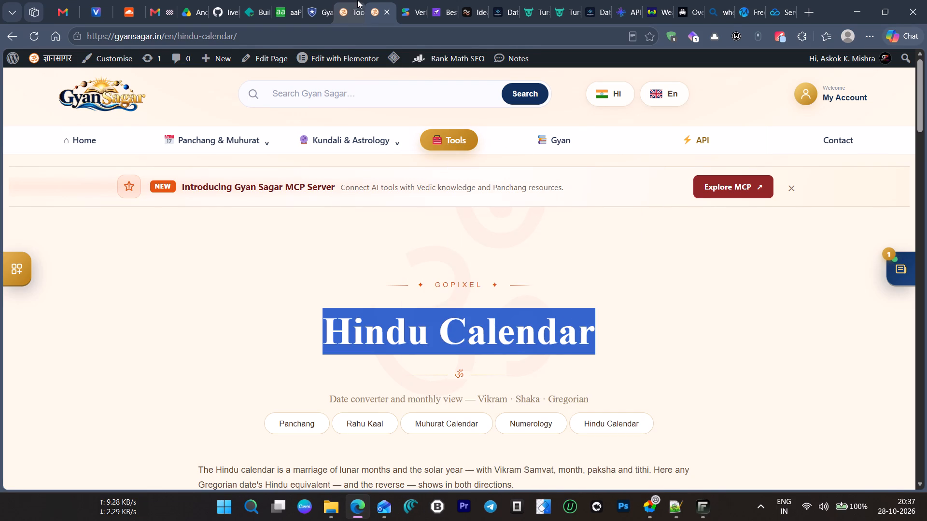
click(357, 0)
click(315, 0)
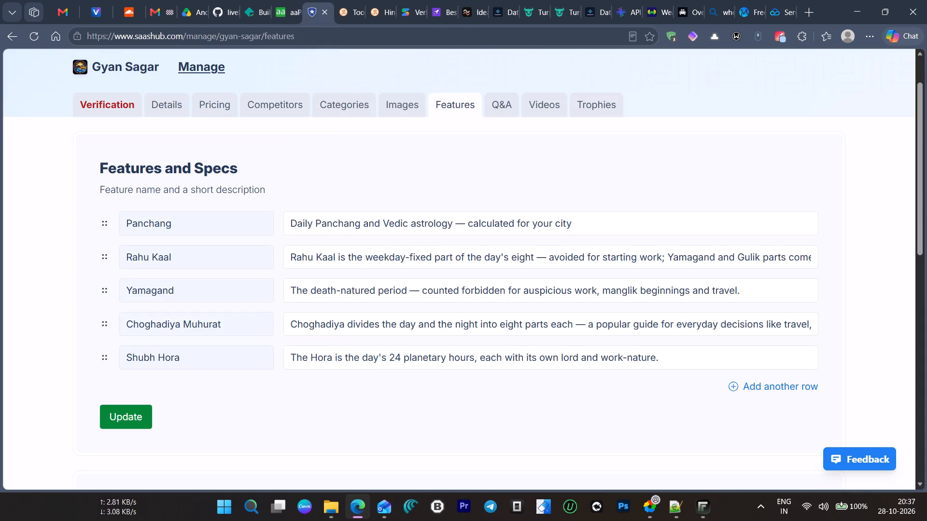
click(789, 385)
click(201, 397)
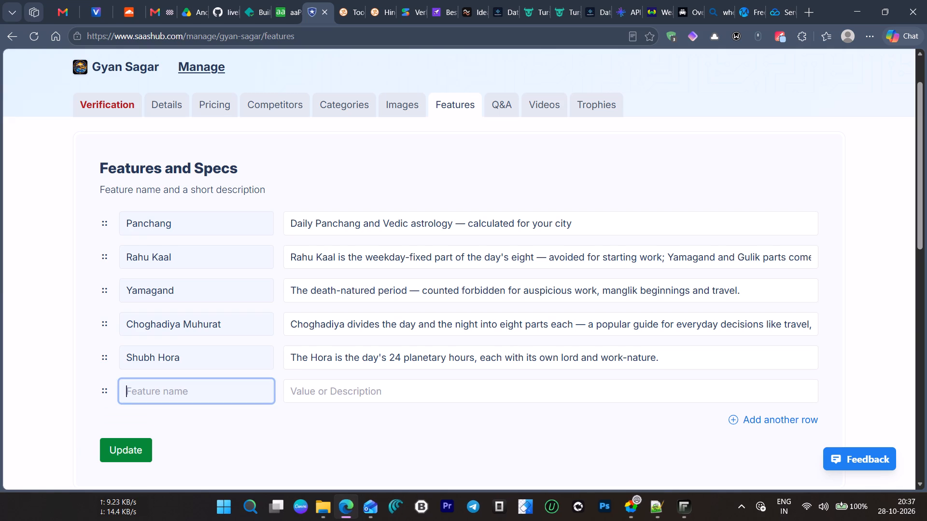
key(ctrl+v)
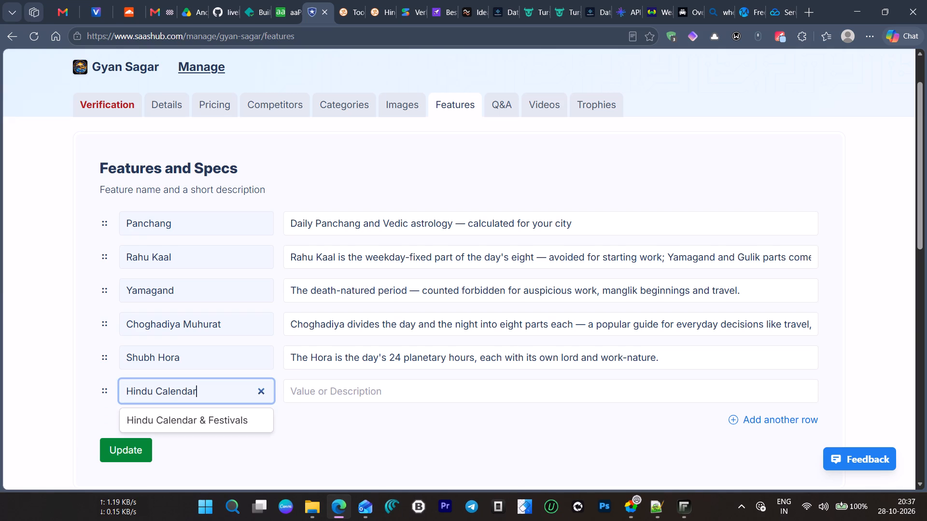
click(208, 421)
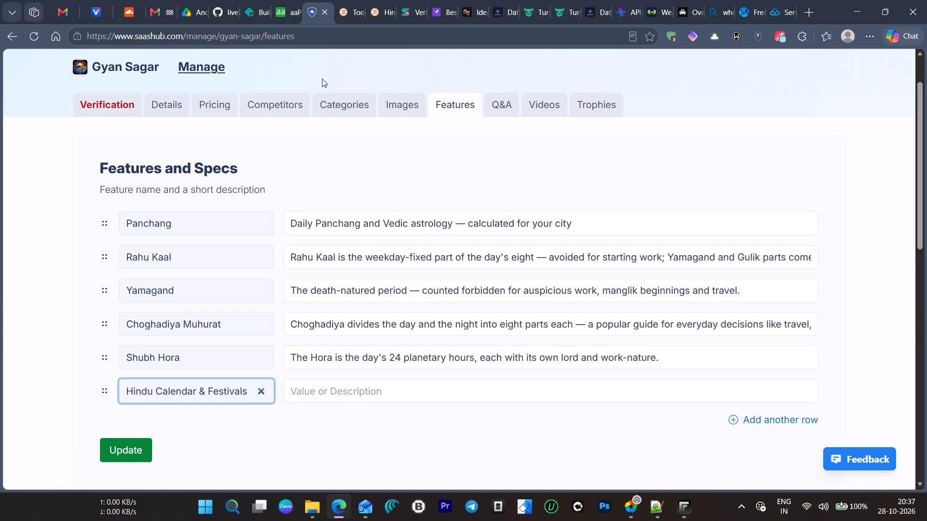
Copy the Hindu Calendar page's two-sentence intro, ending "shows in both directions.", into the Hindu Calendar & Festivals feature's description on SaaSHub.
click(381, 0)
scroll(362, 274, down, 4)
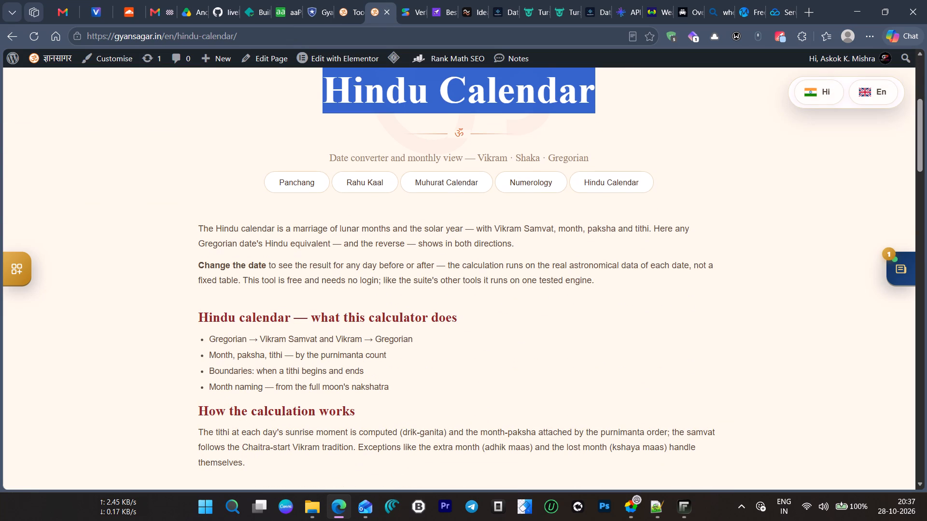
drag(200, 223, 538, 240)
key(ctrl+c)
click(351, 4)
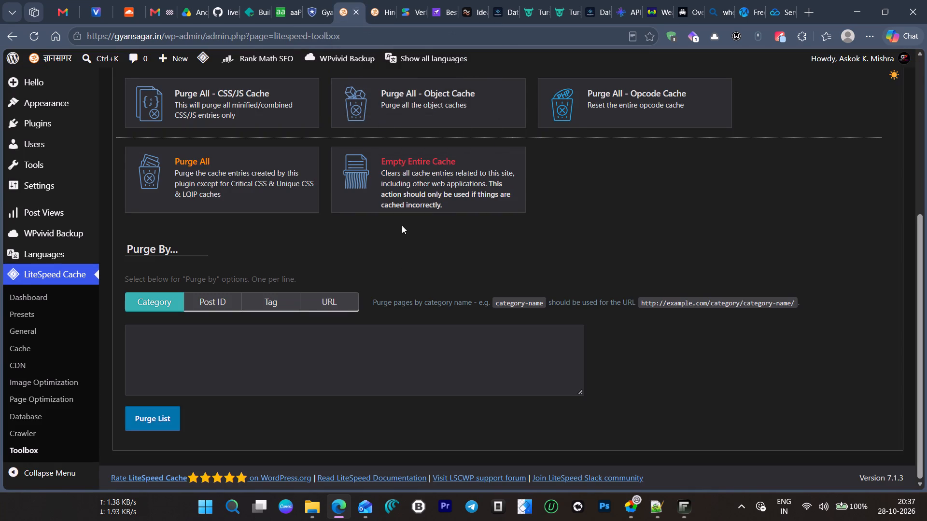
click(314, 5)
ctrl+click(434, 398)
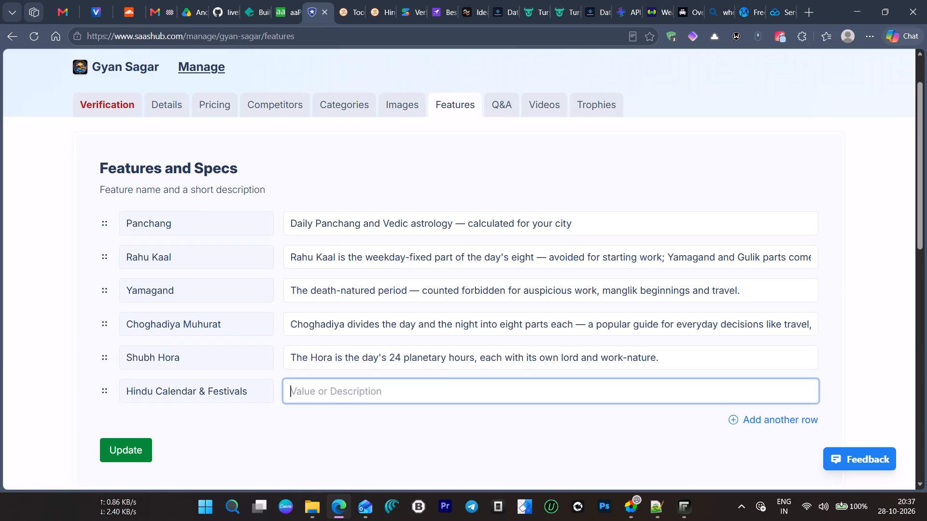
key(ctrl+v)
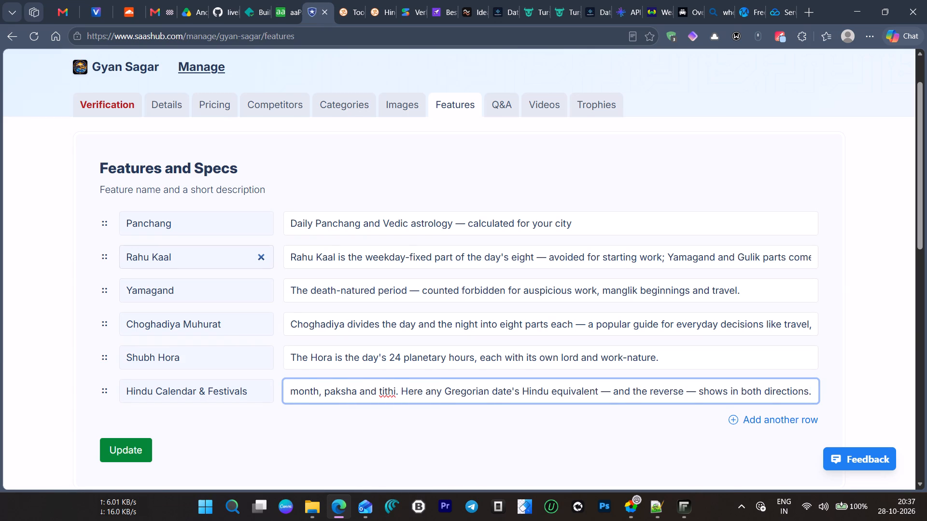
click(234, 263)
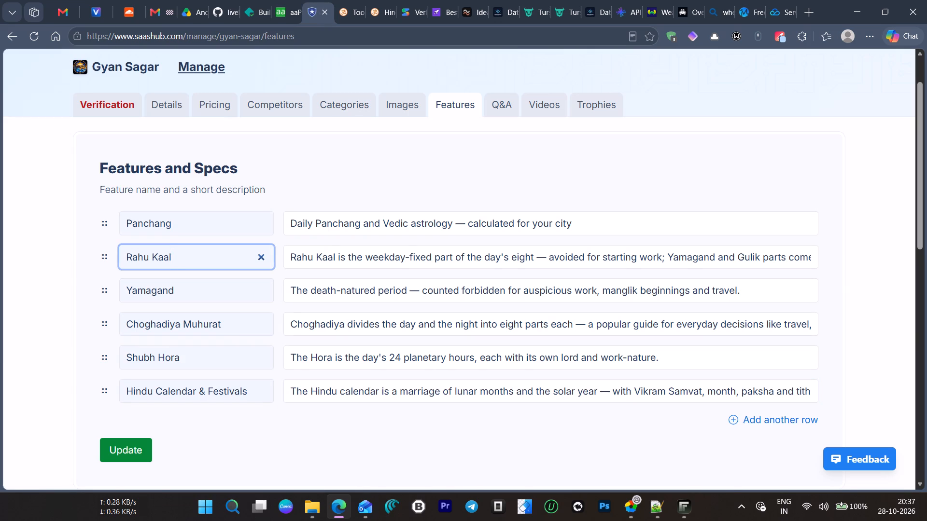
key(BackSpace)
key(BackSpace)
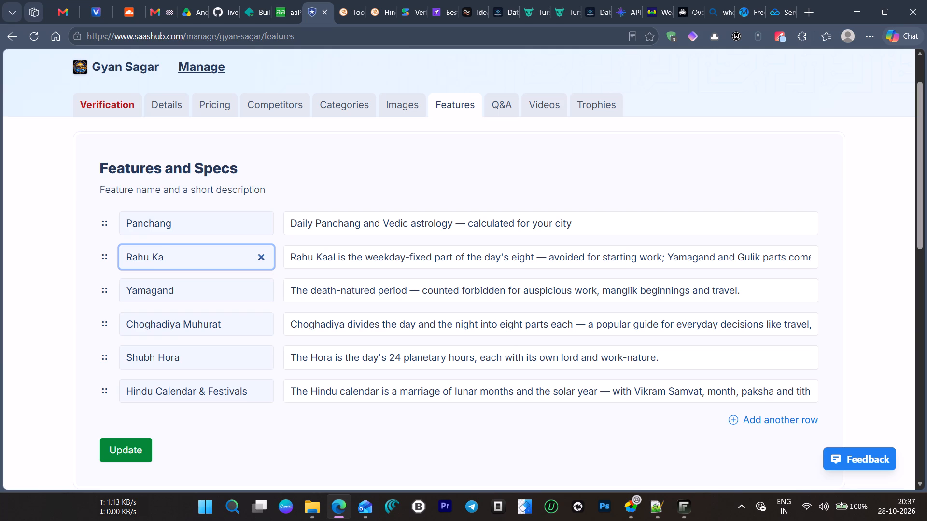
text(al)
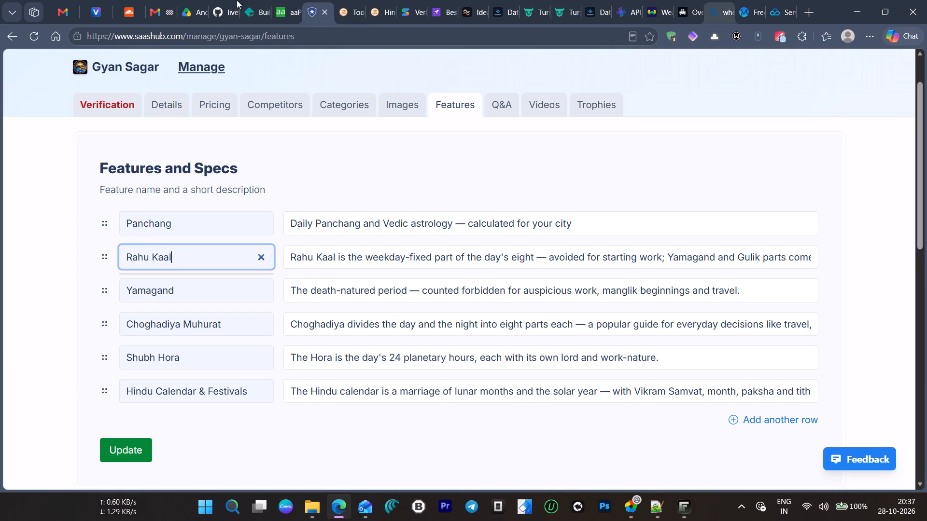
Add a seventh feature row on SaaSHub and name it "Festival Calendar", copied from the heading of Gyan Sagar's Festival Calendar page.
click(376, 0)
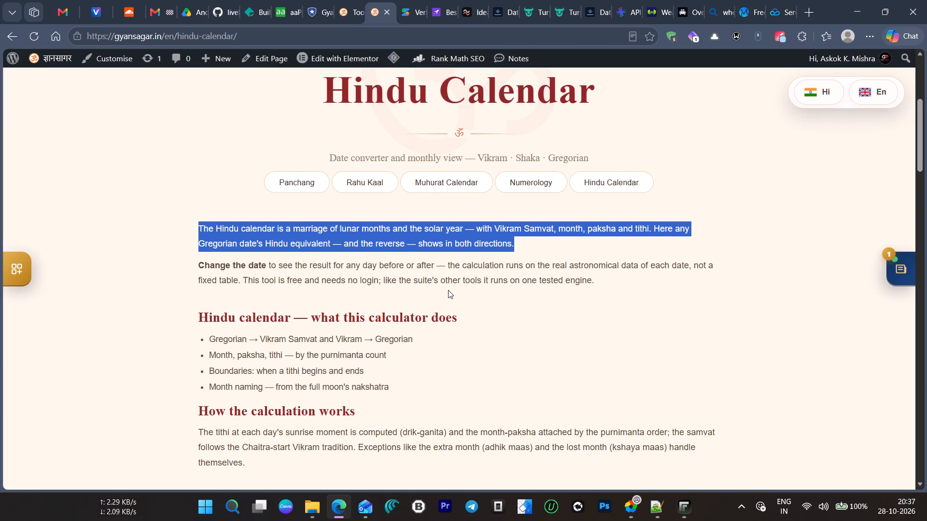
scroll(447, 289, up, 5)
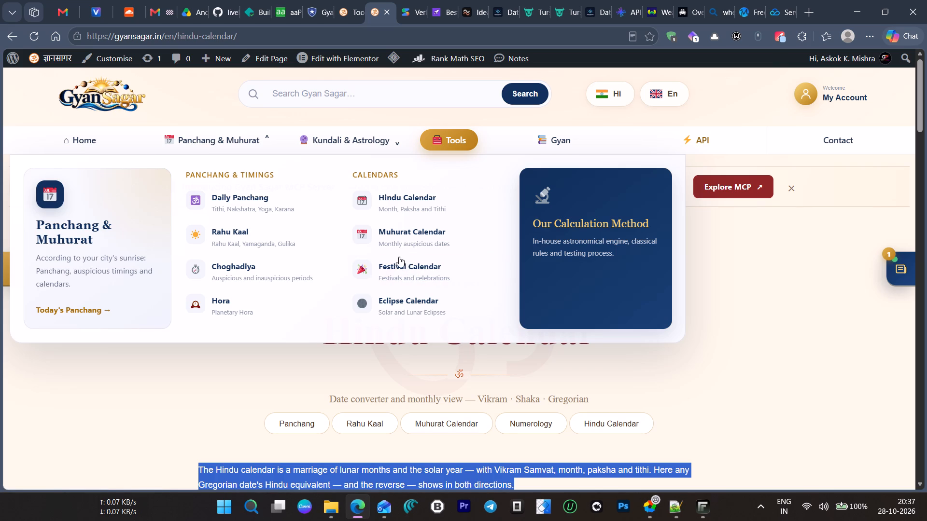
click(428, 274)
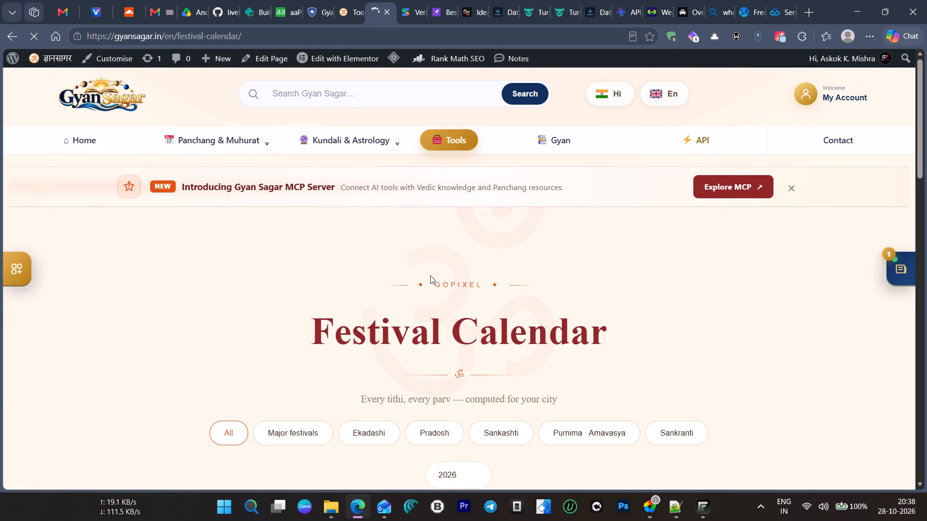
scroll(354, 273, down, 3)
triple_click(365, 139)
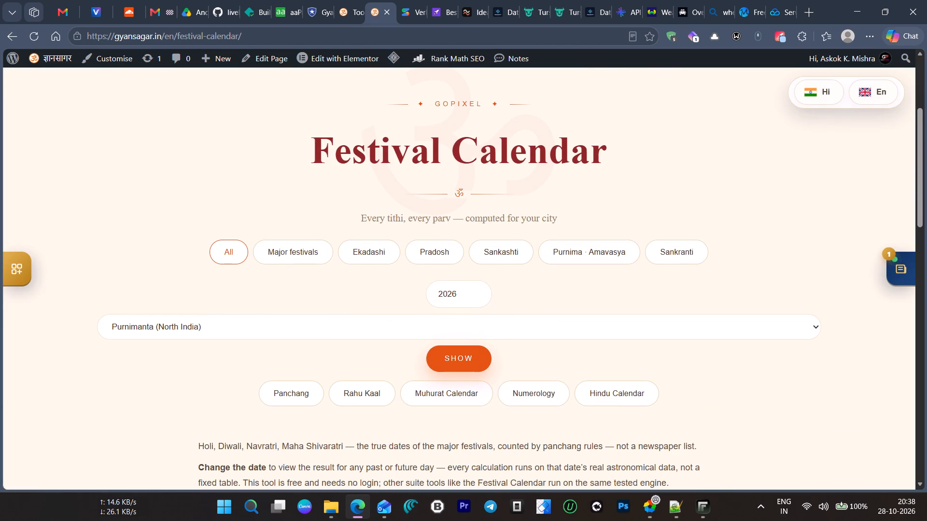
key(ctrl+c)
click(348, 0)
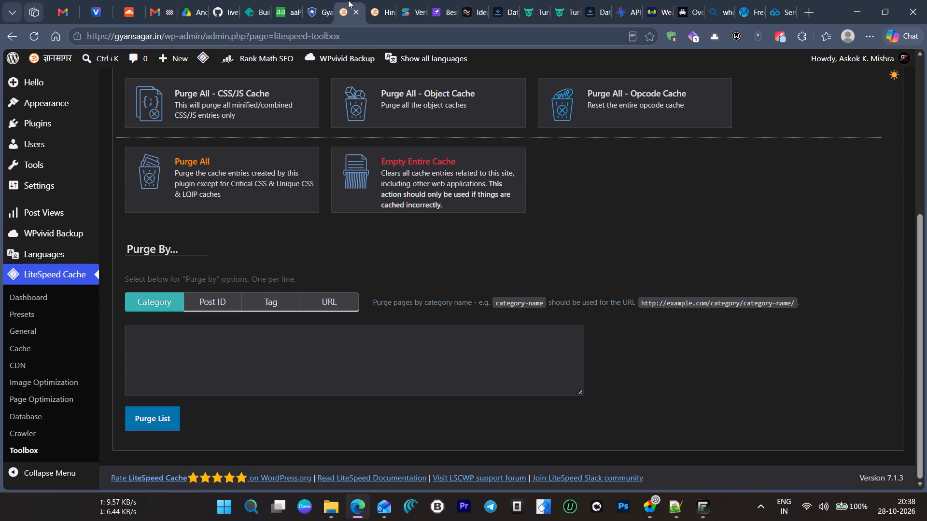
click(314, 0)
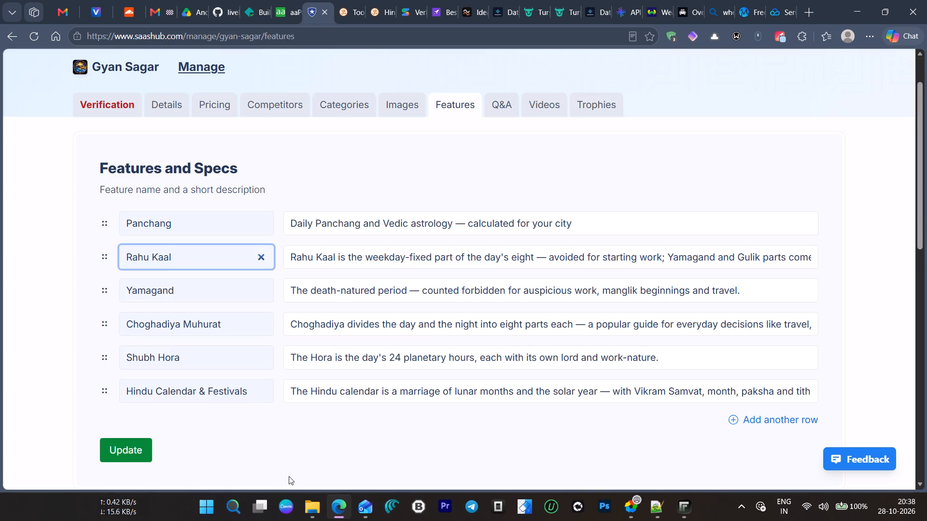
click(775, 420)
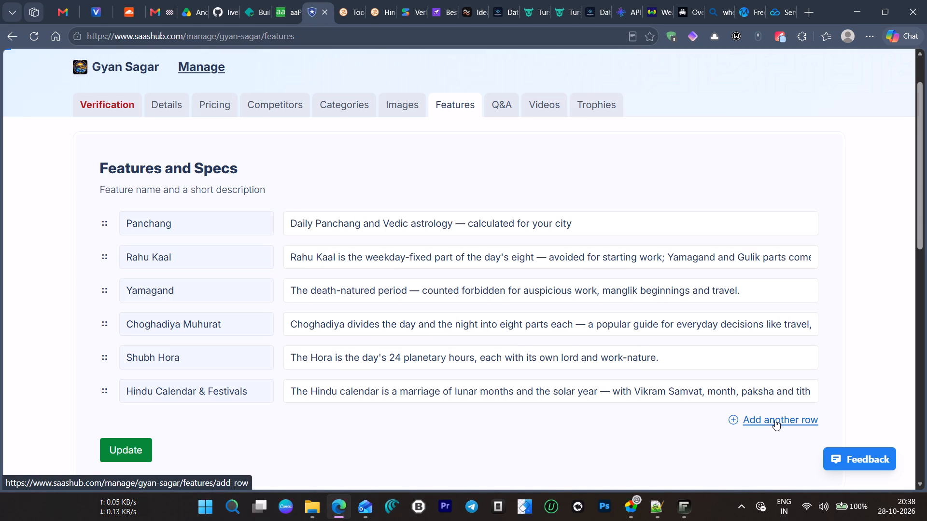
click(216, 432)
key(ctrl+v)
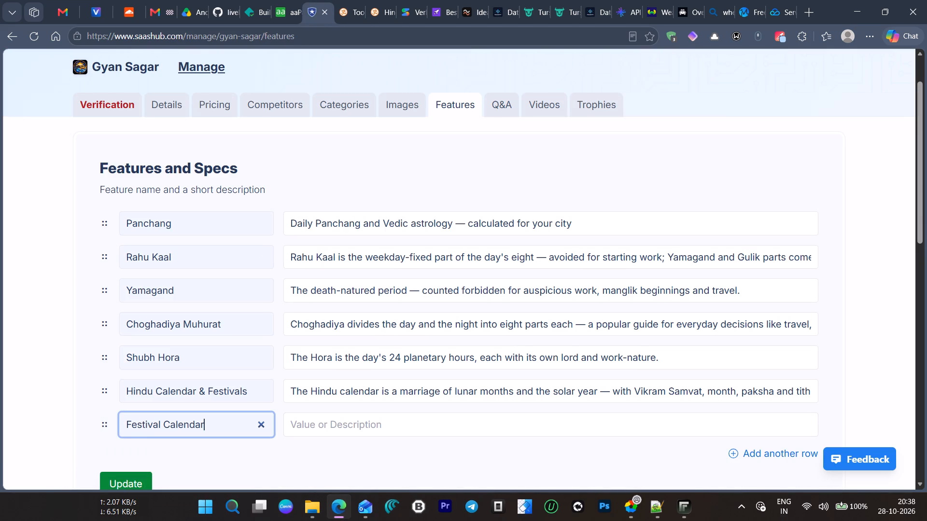
Copy the Festival Calendar page's opening sentence, ending "not a newspaper list.", into the Festival Calendar feature's description on SaaSHub.
click(387, 0)
scroll(341, 427, down, 2)
drag(197, 325, 407, 314)
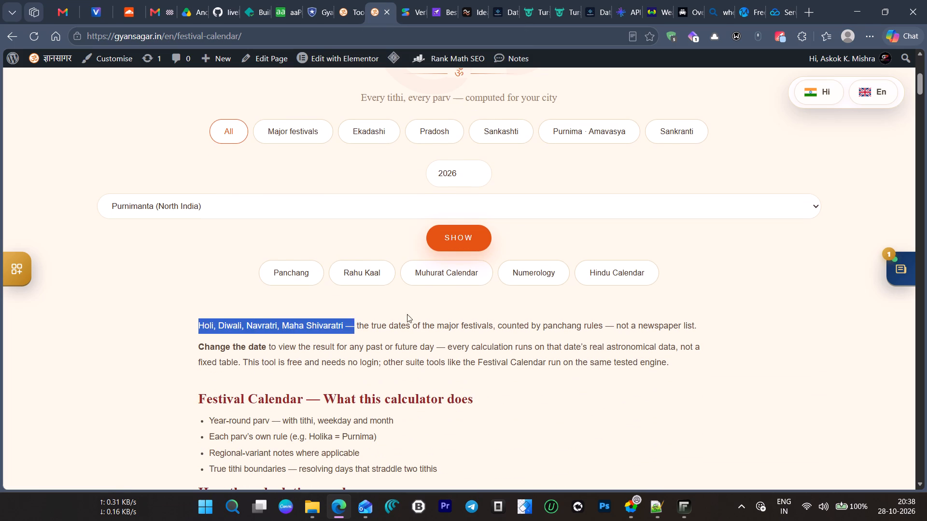
drag(407, 314, 724, 314)
key(ctrl+c)
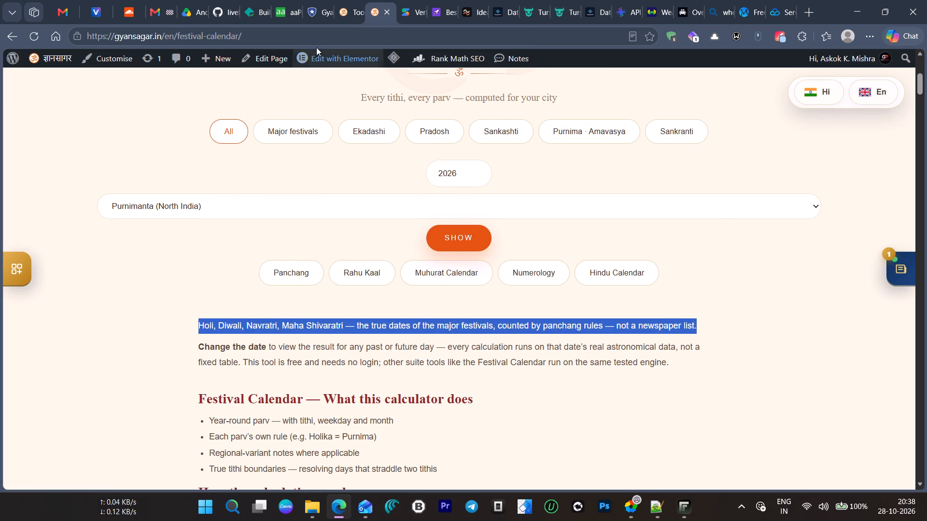
click(316, 0)
click(379, 416)
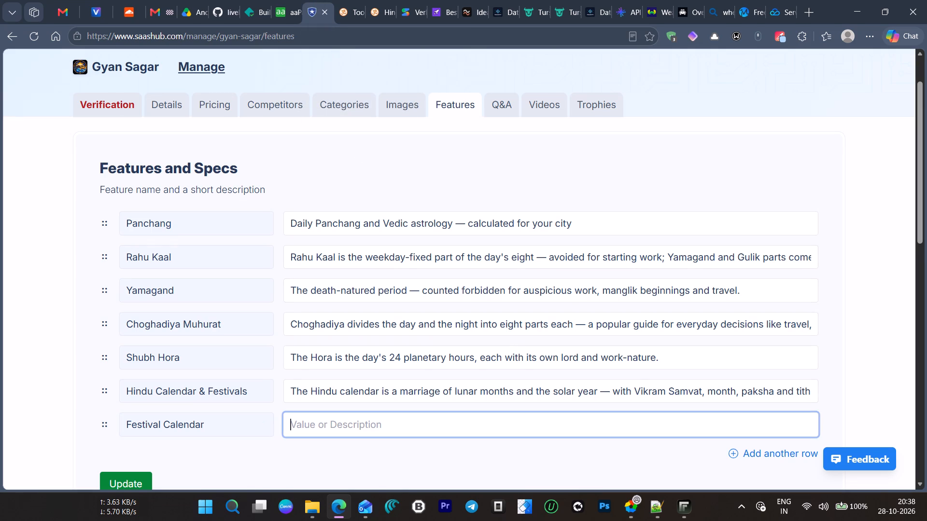
key(ctrl+v)
scroll(376, 450, down, 2)
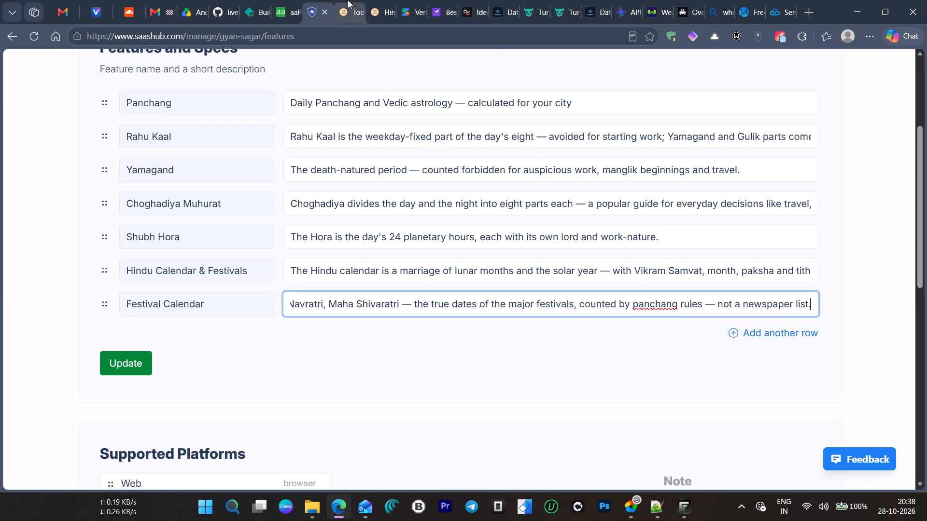
Add an eighth feature row on SaaSHub and name it "Eclipse Calendar", copied from the heading of Gyan Sagar's Eclipse Calendar page.
click(386, 0)
scroll(330, 238, up, 4)
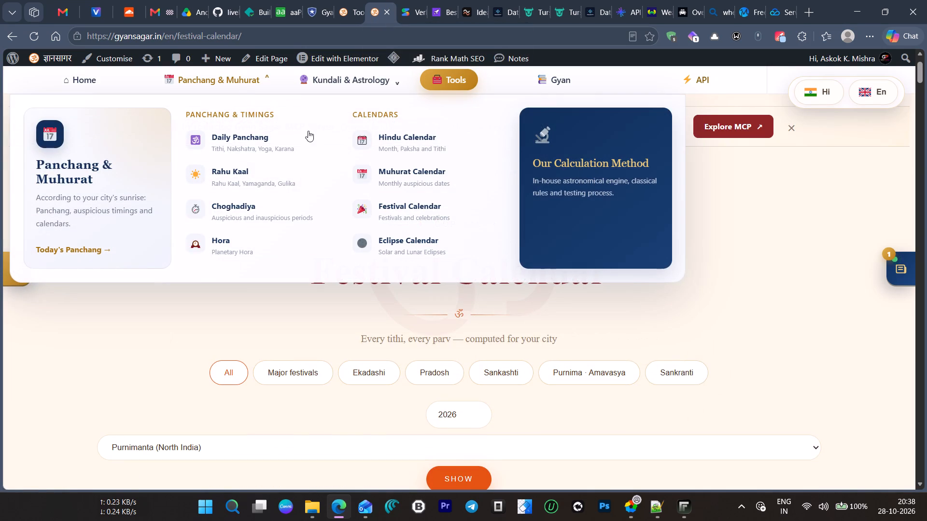
click(409, 238)
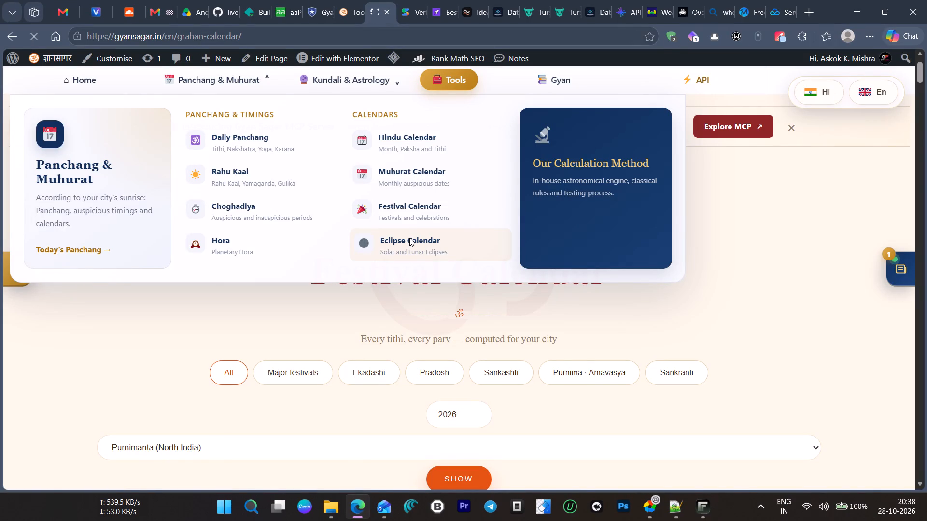
scroll(376, 279, down, 1)
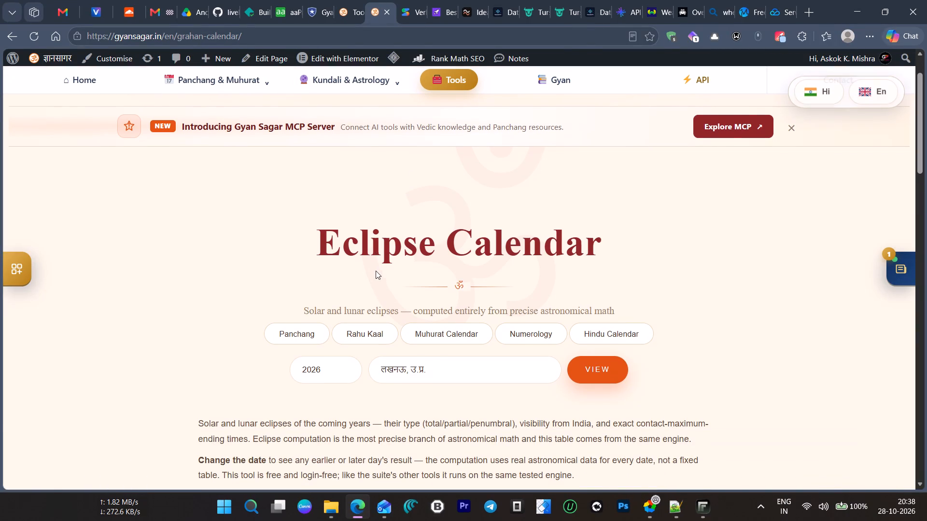
triple_click(382, 246)
key(ctrl+c)
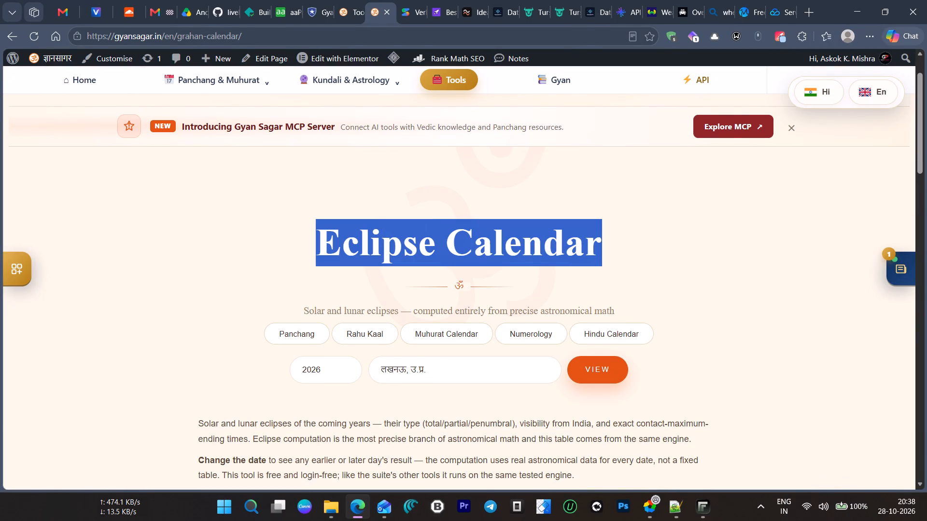
click(327, 0)
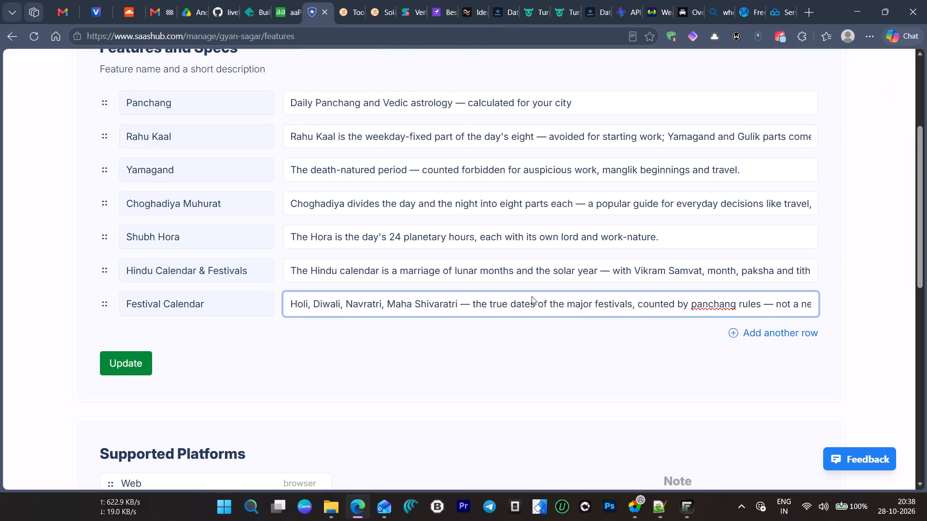
click(779, 329)
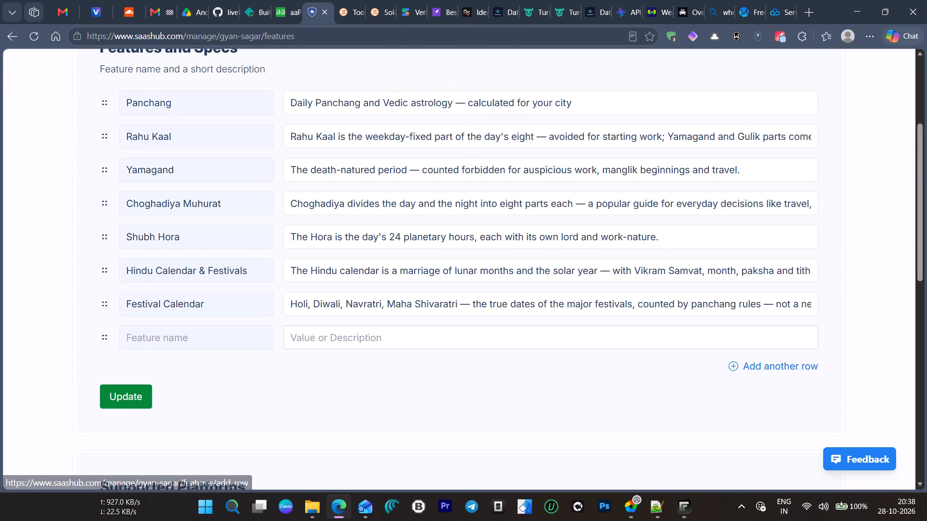
click(235, 327)
key(ctrl+v)
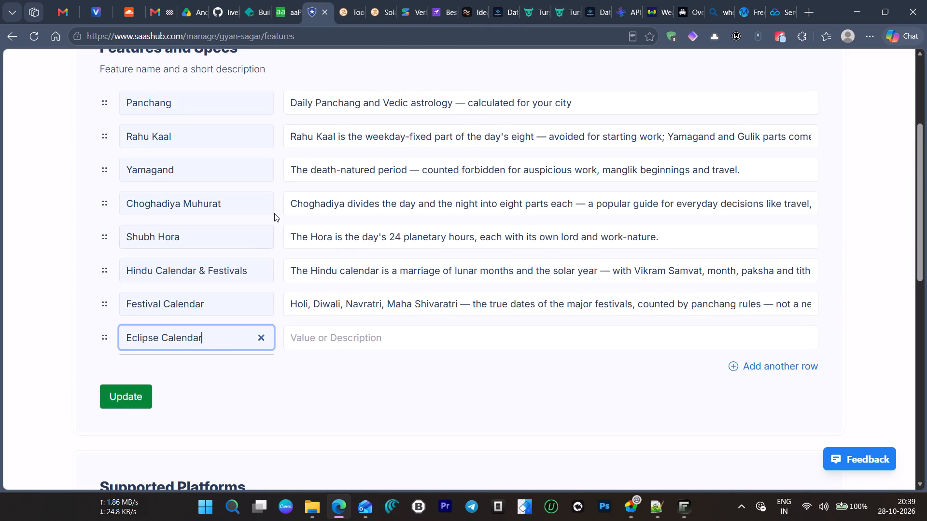
Copy the Eclipse Calendar page's tagline, "Solar and lunar eclipses — computed entirely from precise astronomical math", into the Eclipse Calendar feature's description on SaaSHub.
click(376, 0)
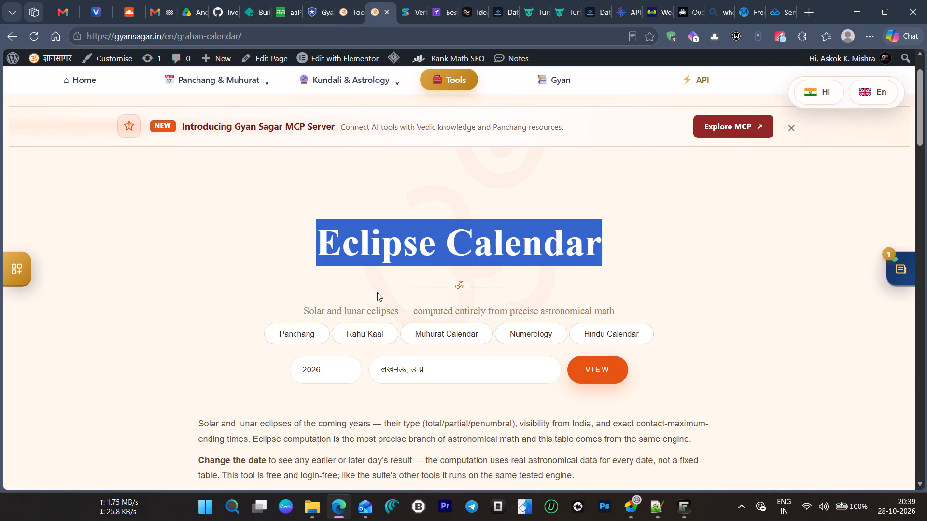
scroll(354, 339, down, 2)
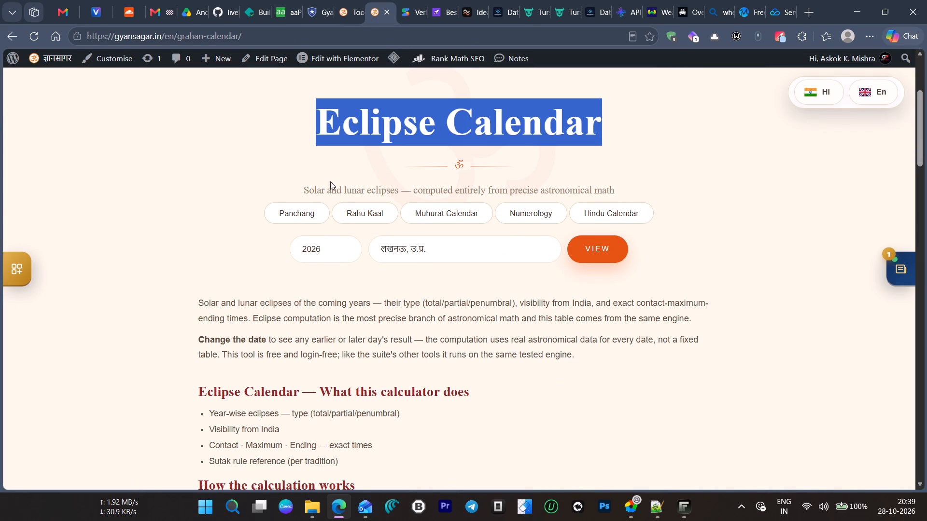
triple_click(332, 188)
key(ctrl+c)
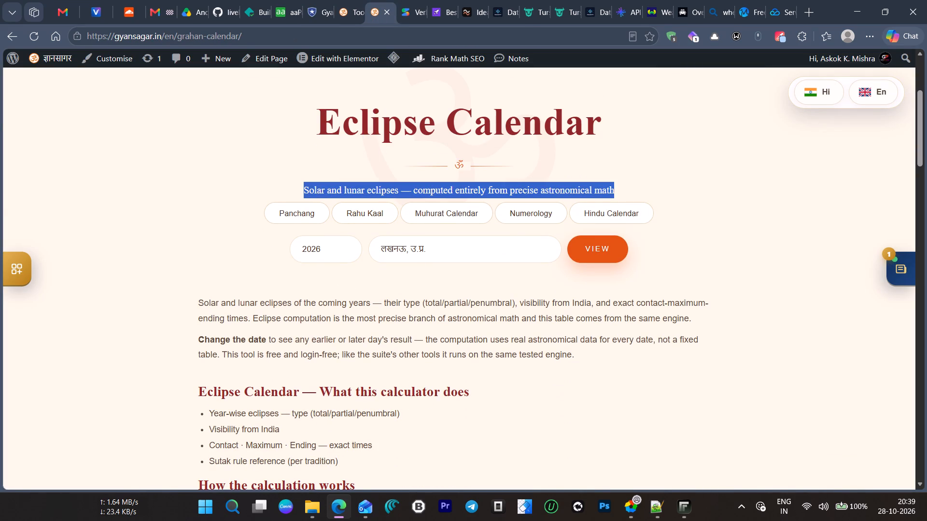
click(342, 0)
click(311, 3)
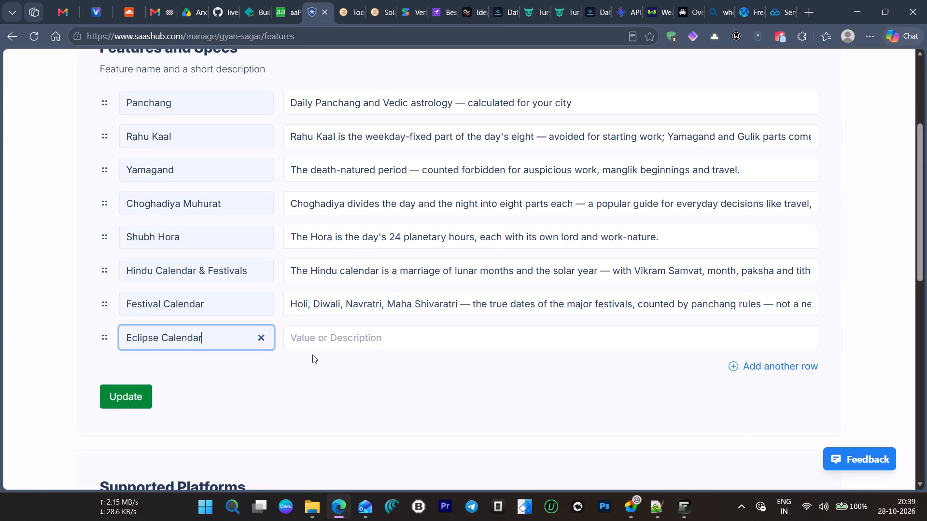
ctrl+click(319, 346)
key(ctrl+v)
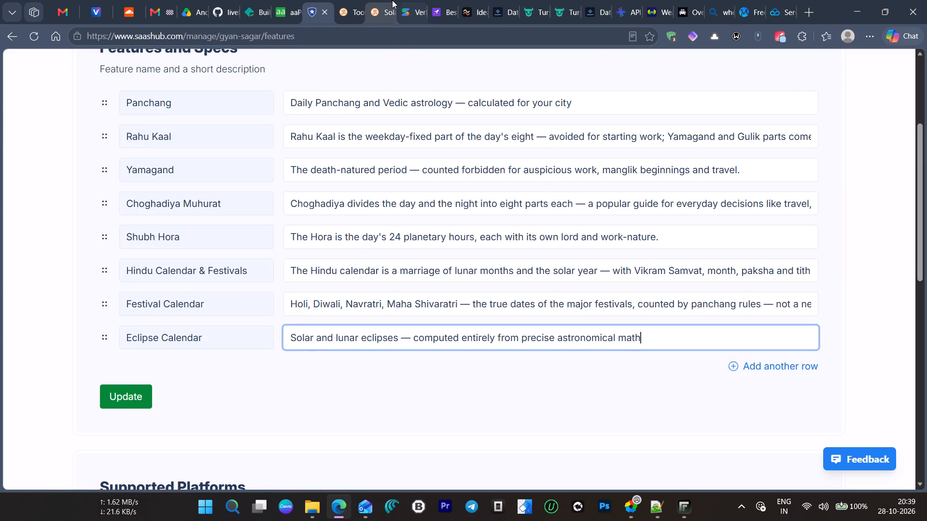
Add a ninth feature row on SaaSHub and name it "Lagna Kundali", copied from the heading of Gyan Sagar's Lagna Kundali page.
click(392, 0)
scroll(349, 277, up, 6)
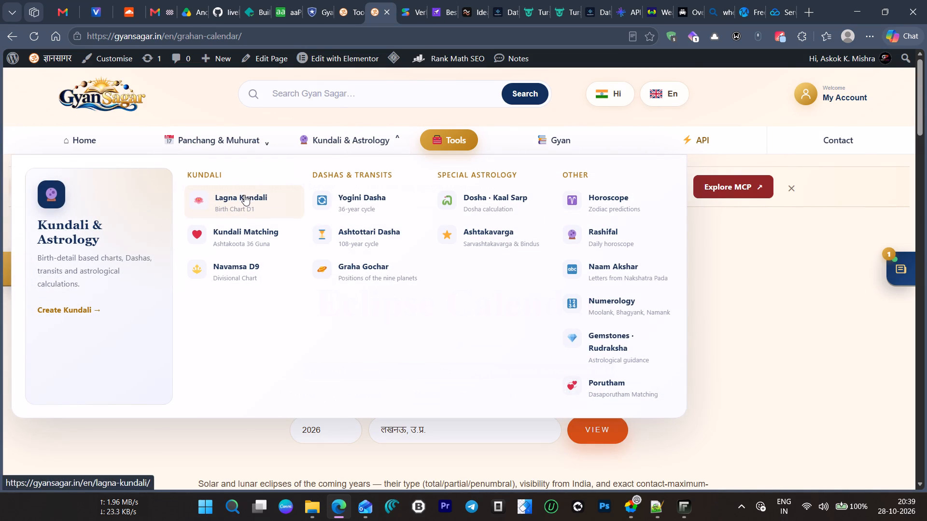
click(244, 195)
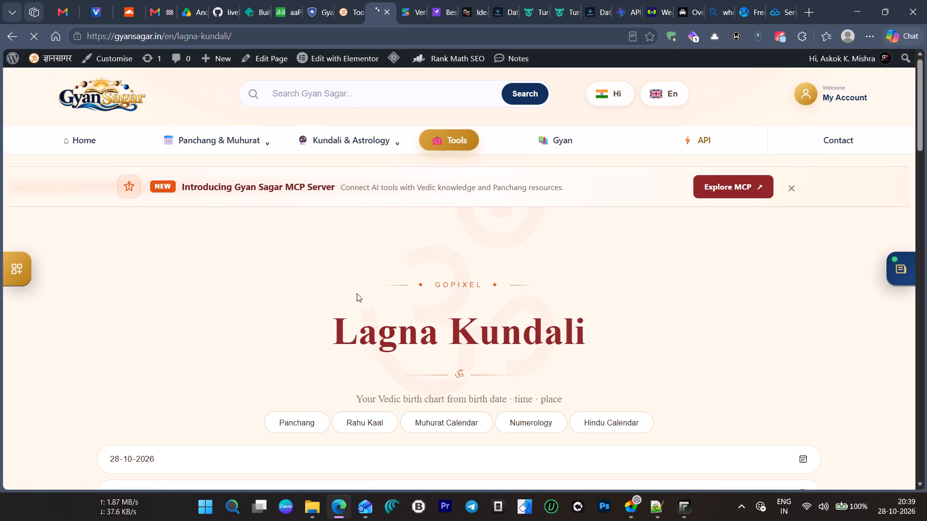
triple_click(381, 326)
key(ctrl+c)
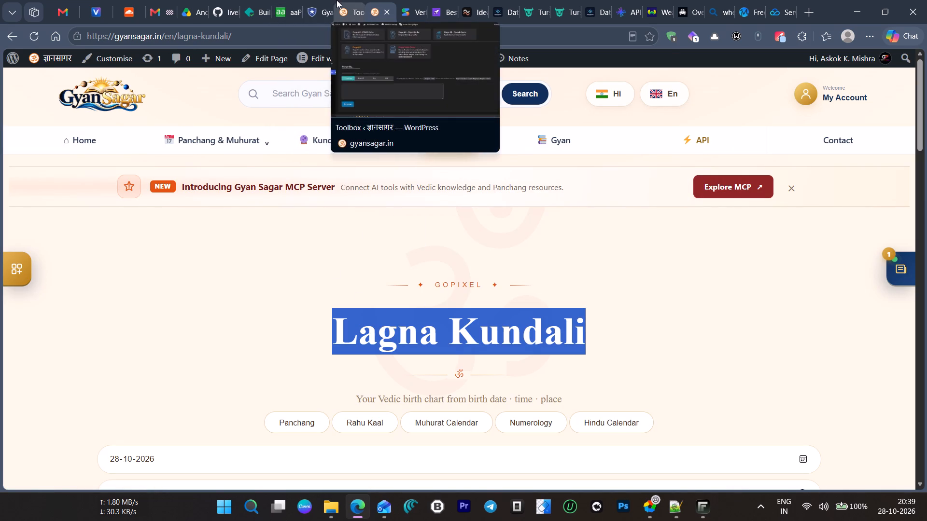
click(314, 0)
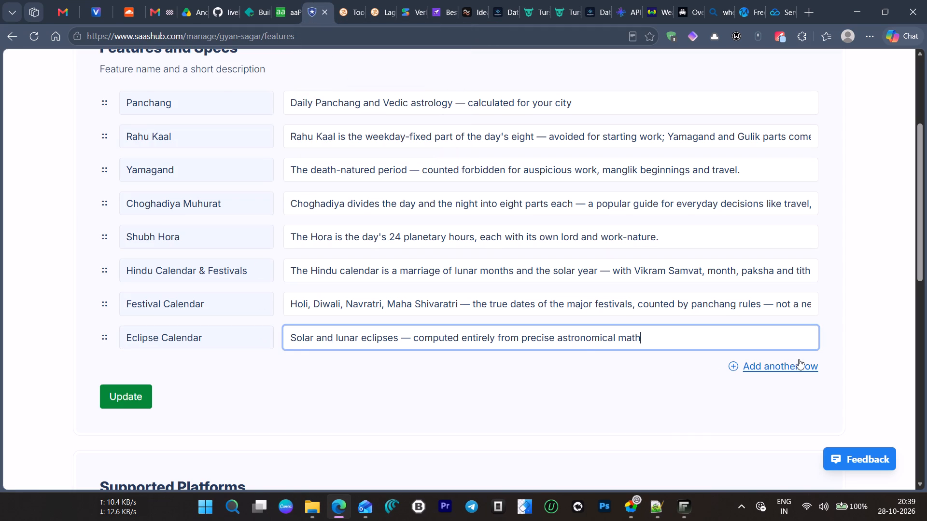
click(792, 366)
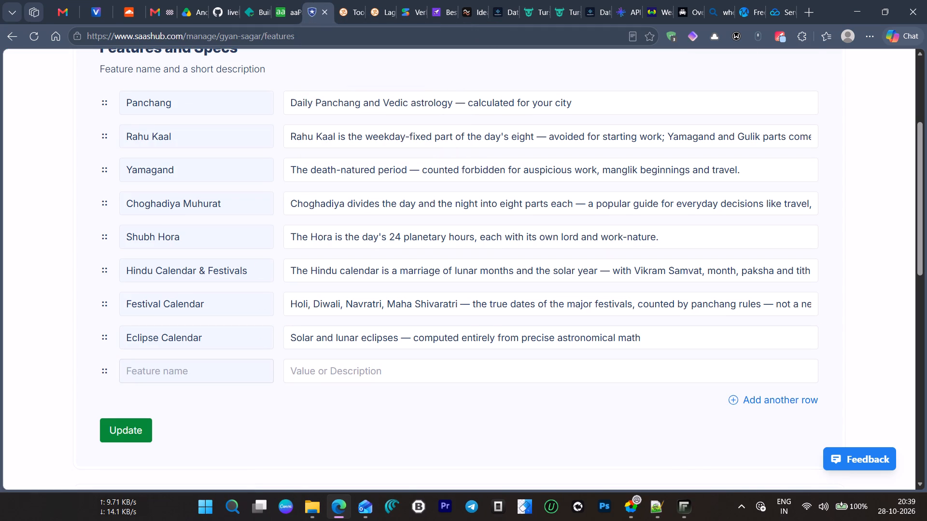
ctrl+click(212, 379)
key(ctrl+v)
Copy the Lagna Kundali page's tagline, "Your Vedic birth chart from birth date · time · place", into the Lagna Kundali feature's description on SaaSHub.
click(379, 0)
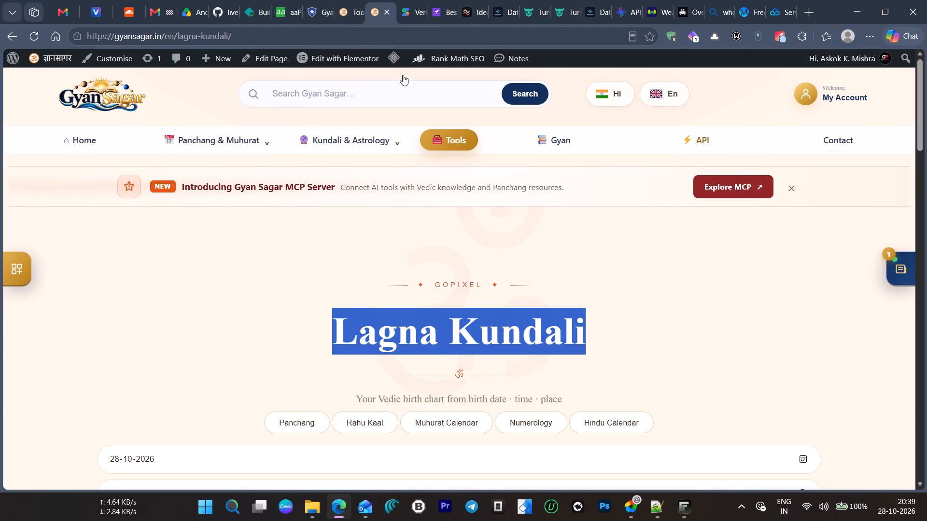
scroll(461, 362, down, 1)
triple_click(449, 337)
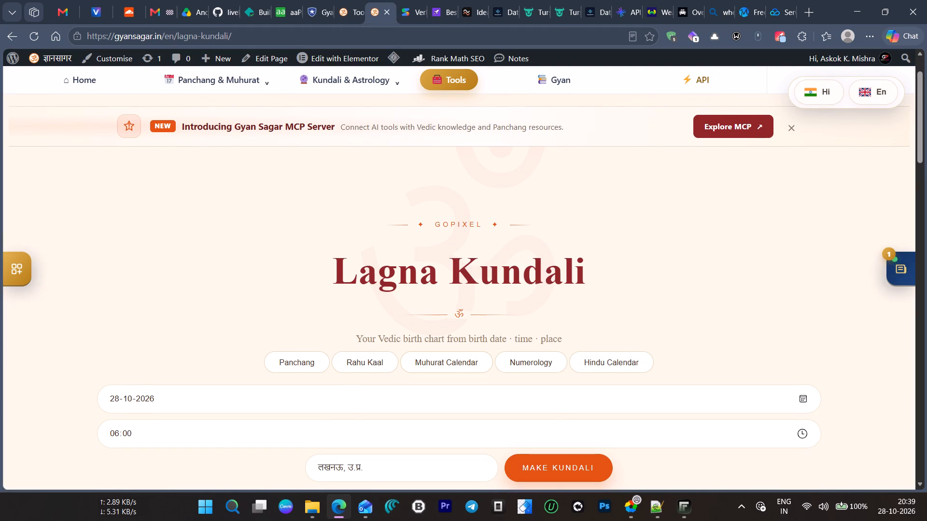
key(ctrl+c)
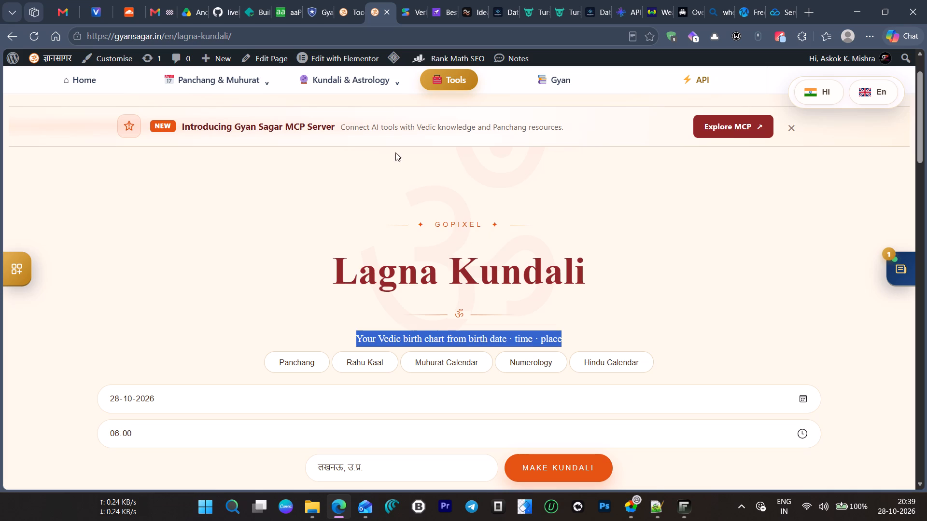
click(311, 0)
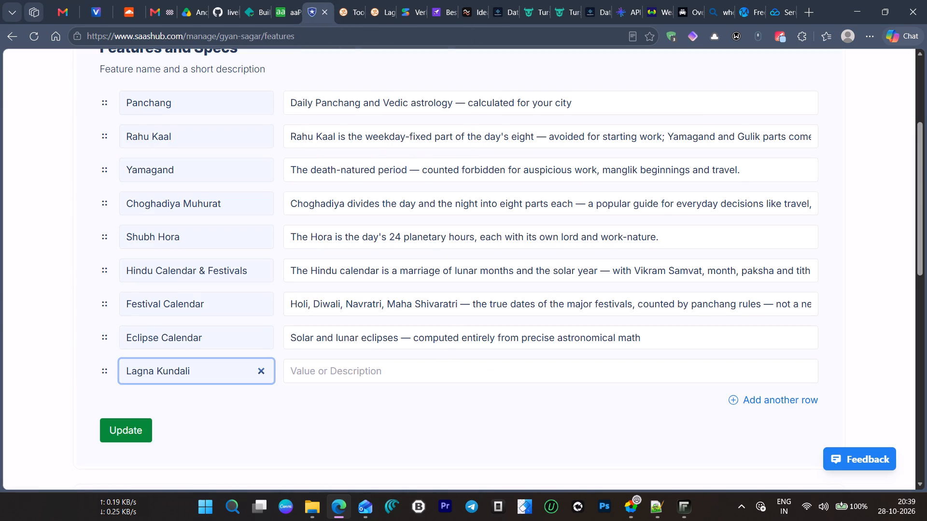
ctrl+click(447, 375)
key(ctrl+v)
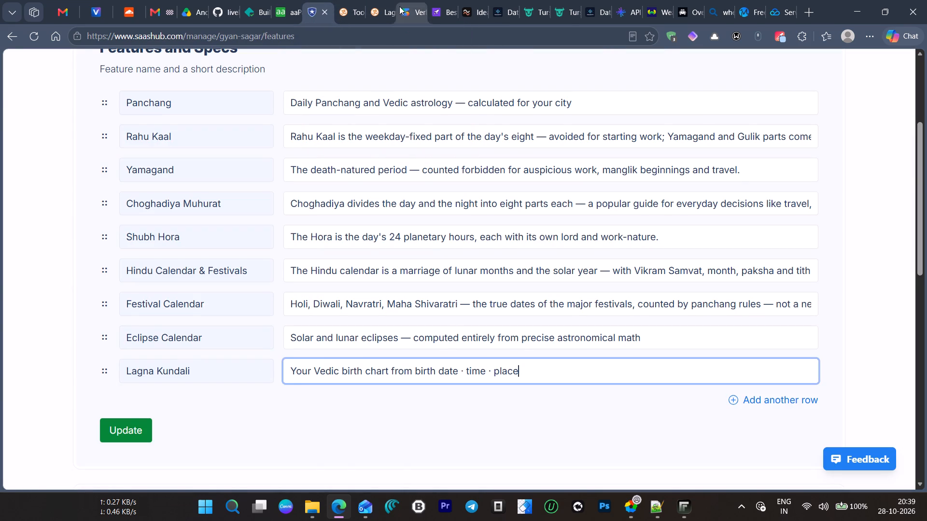
Add a tenth feature row on SaaSHub and name it "Navamsa Chart (D9)", copied from the heading of Gyan Sagar's Navamsa page.
click(386, 0)
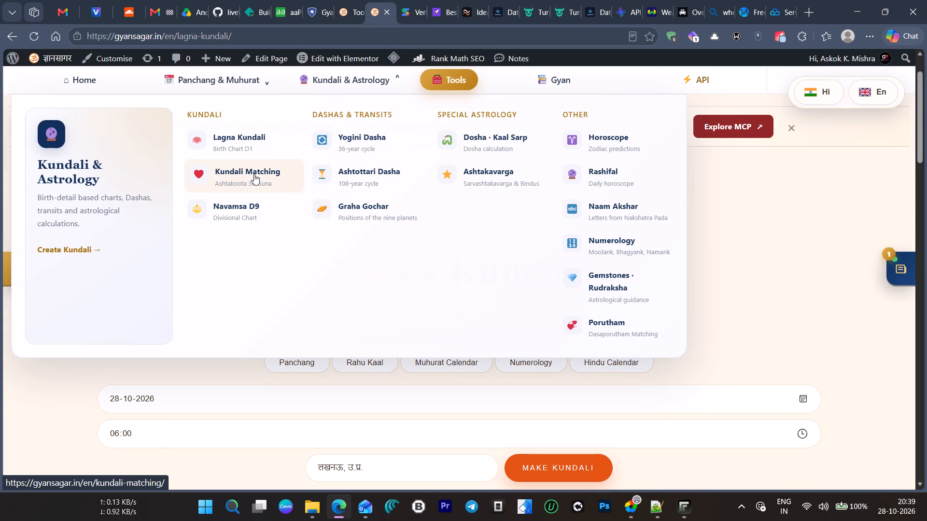
click(251, 217)
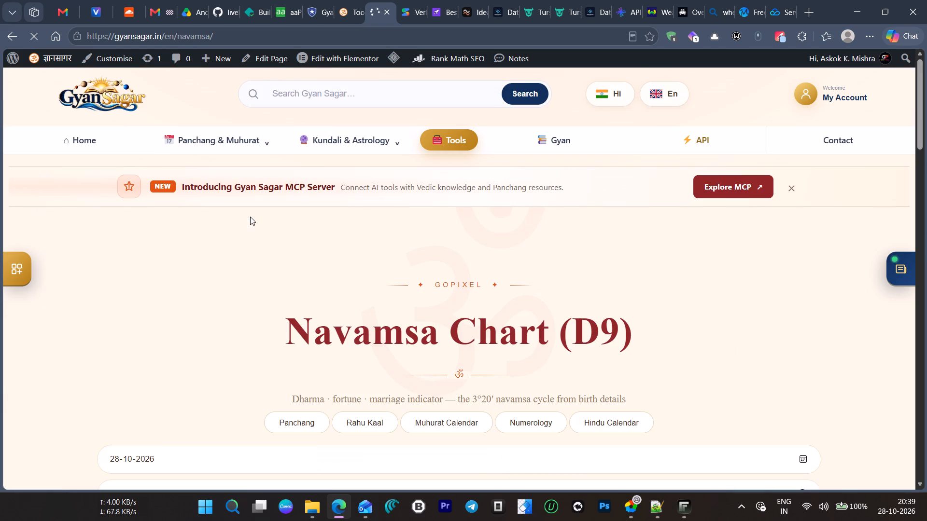
scroll(282, 227, down, 1)
triple_click(379, 265)
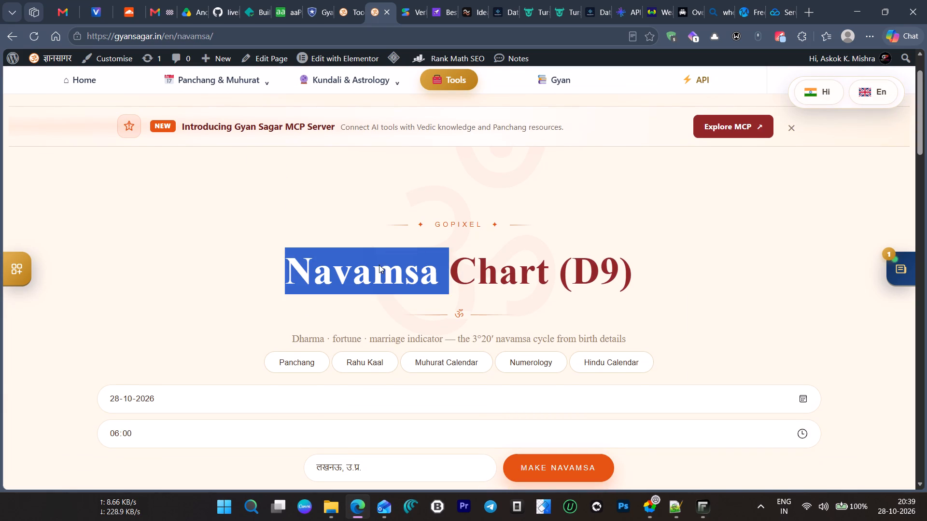
key(ctrl+c)
click(345, 0)
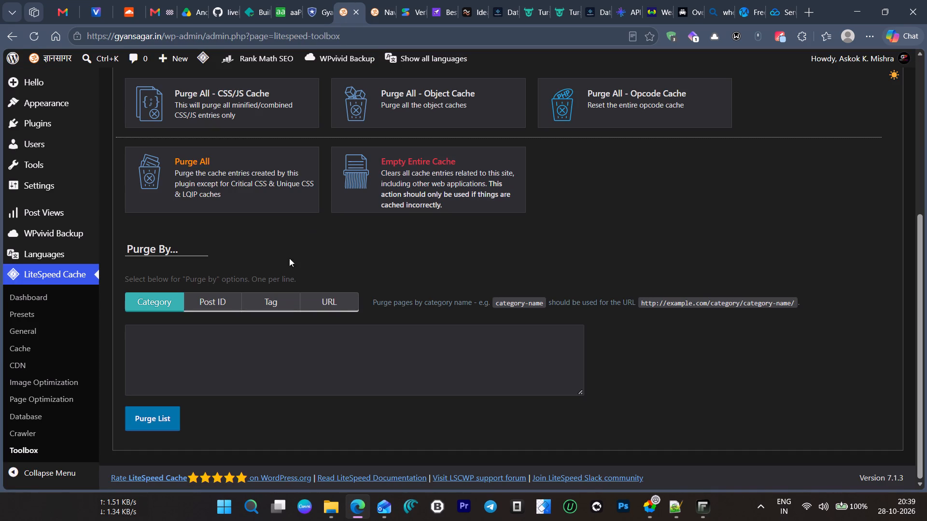
click(313, 0)
scroll(912, 341, down, 1)
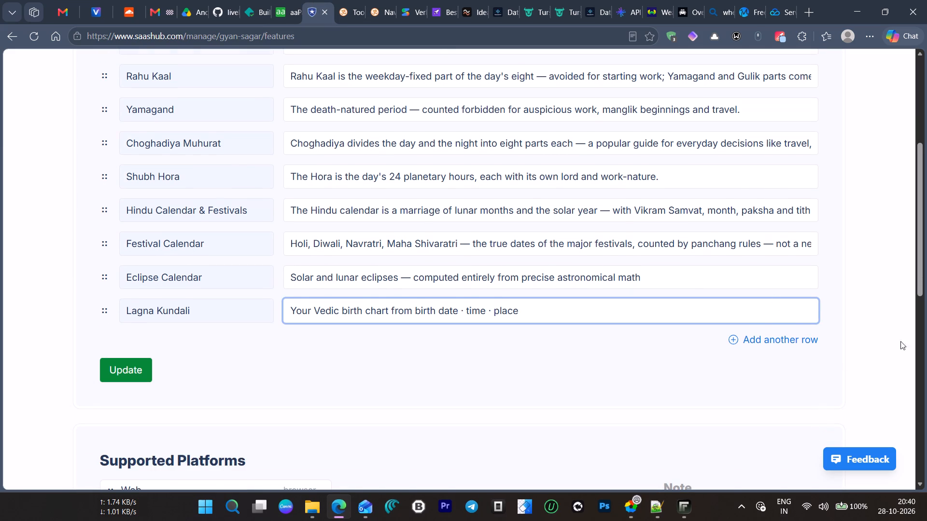
click(800, 340)
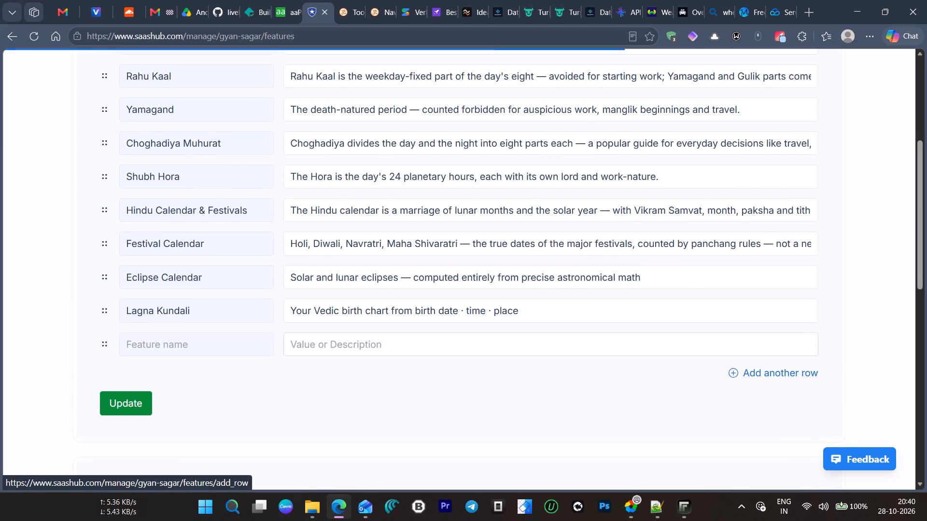
click(237, 348)
key(ctrl+v)
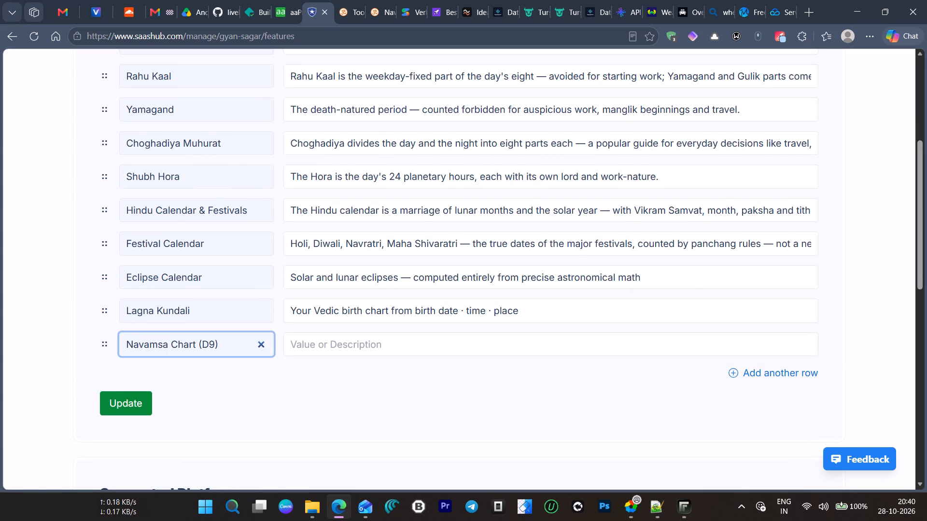
Copy the Navamsa page's tagline, starting "Dharma · fortune · marriage indicator", into the Navamsa Chart (D9) feature's description on SaaSHub.
click(382, 0)
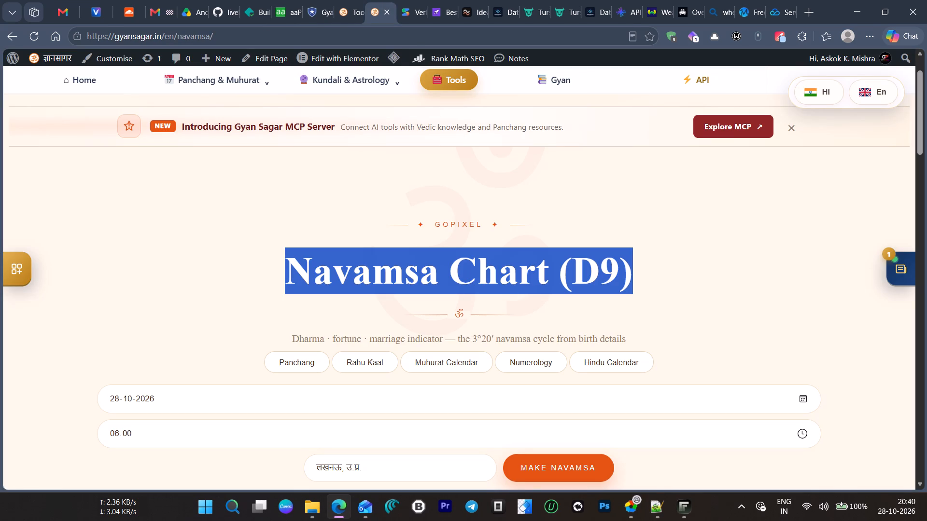
triple_click(390, 339)
key(ctrl+c)
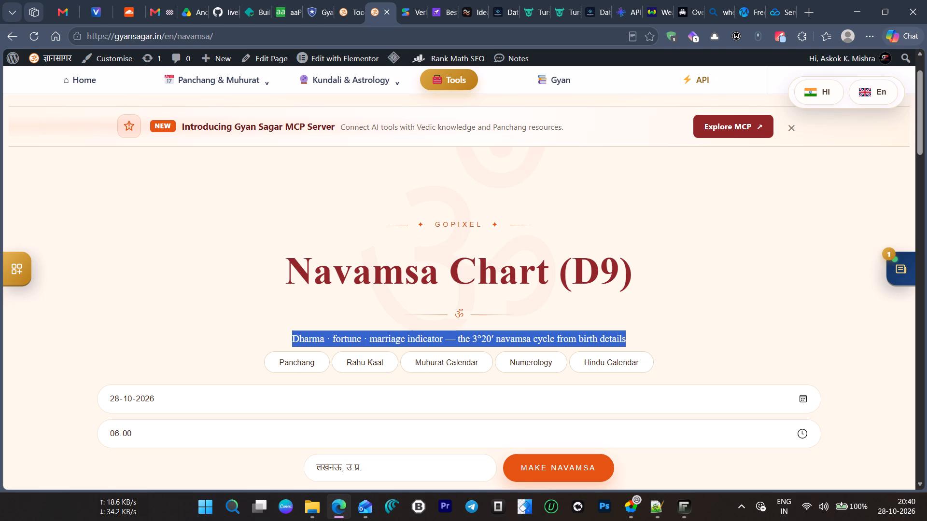
click(352, 0)
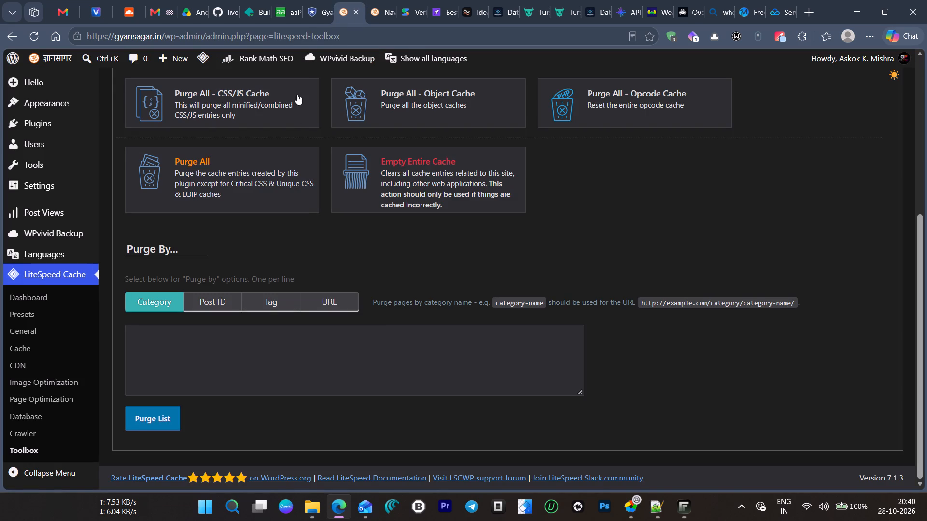
click(309, 12)
ctrl+click(405, 341)
key(ctrl+v)
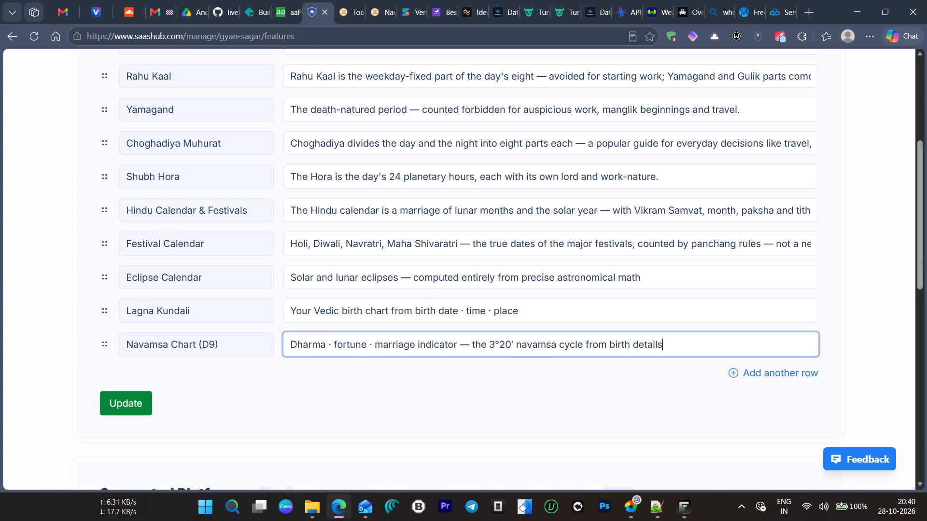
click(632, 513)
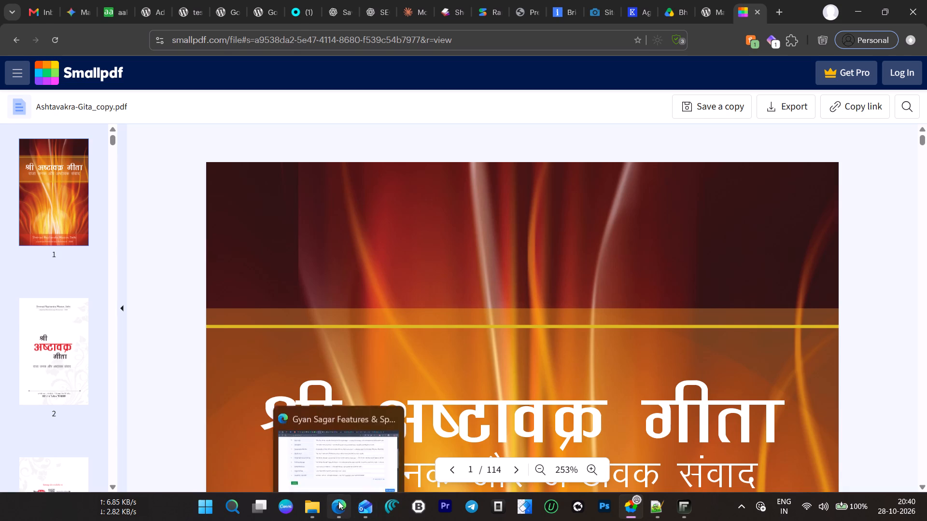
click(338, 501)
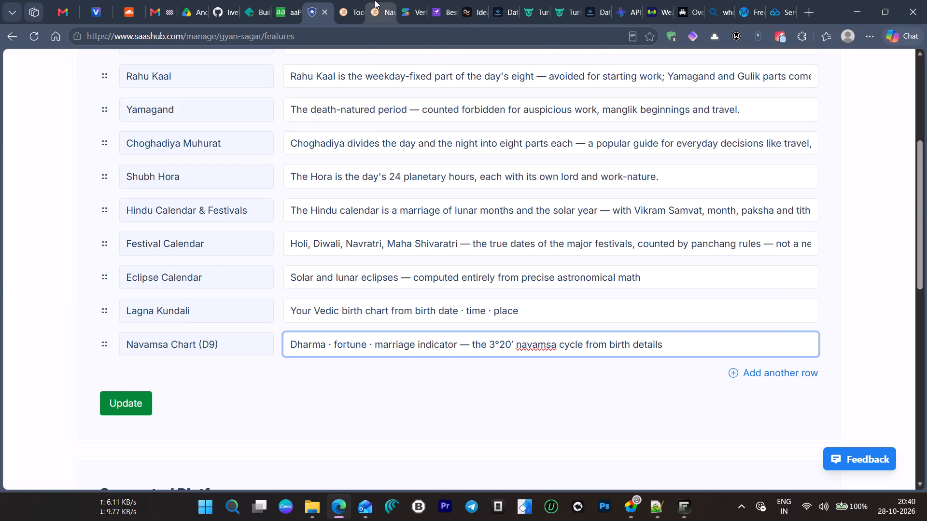
Add an eleventh feature row on SaaSHub and name it "Ashtottari Dasha", copied from the heading of Gyan Sagar's Ashtottari Dasha page.
click(374, 0)
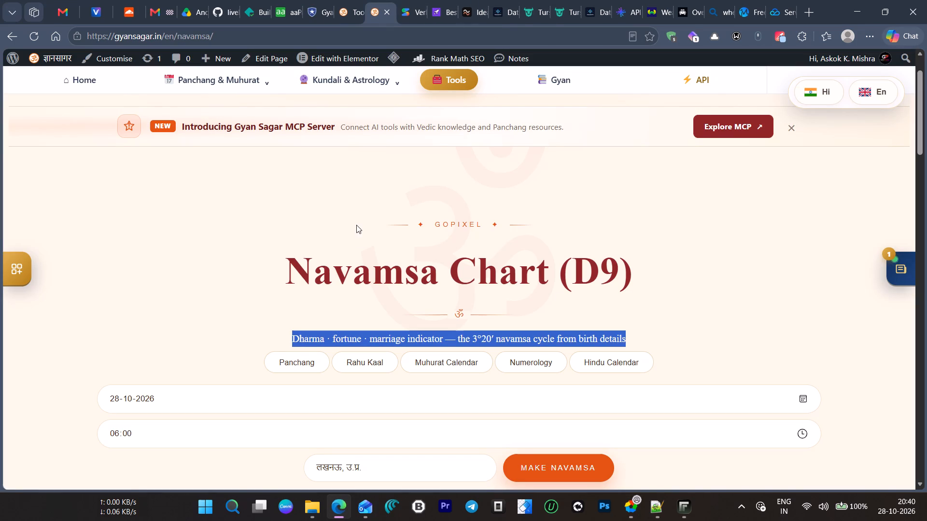
scroll(367, 217, down, 1)
scroll(348, 233, up, 2)
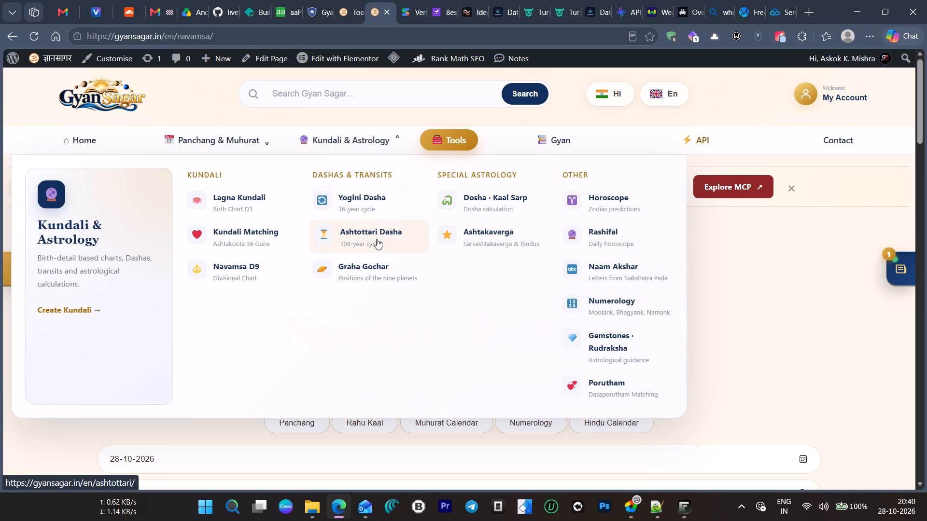
click(377, 239)
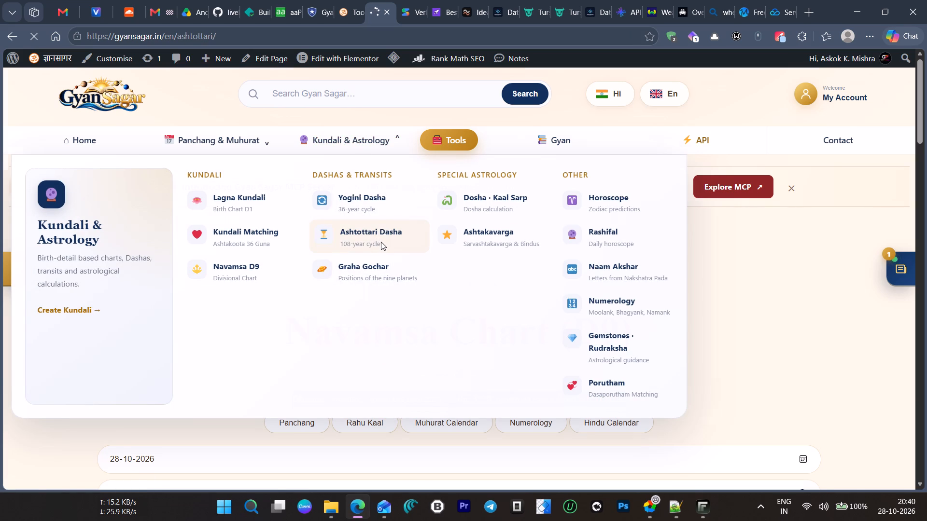
triple_click(421, 291)
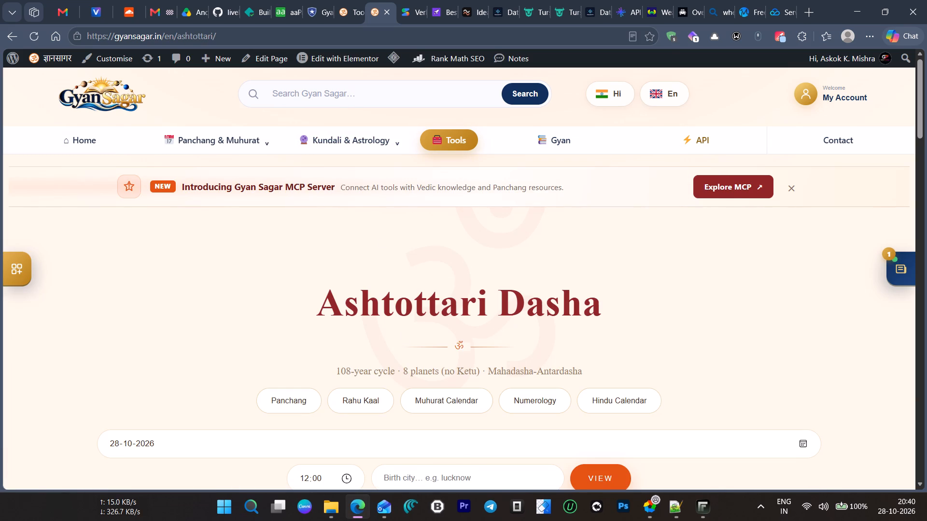
key(ctrl+c)
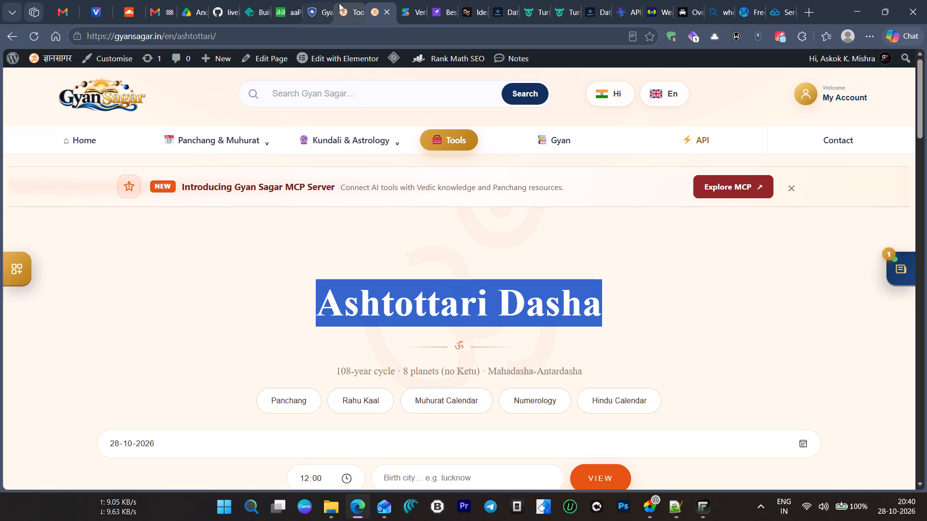
click(340, 0)
click(309, 0)
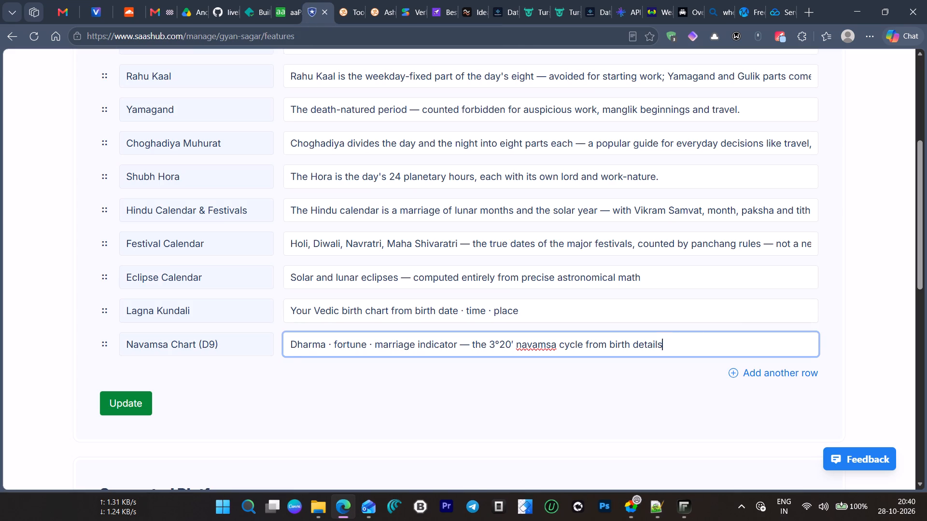
click(769, 371)
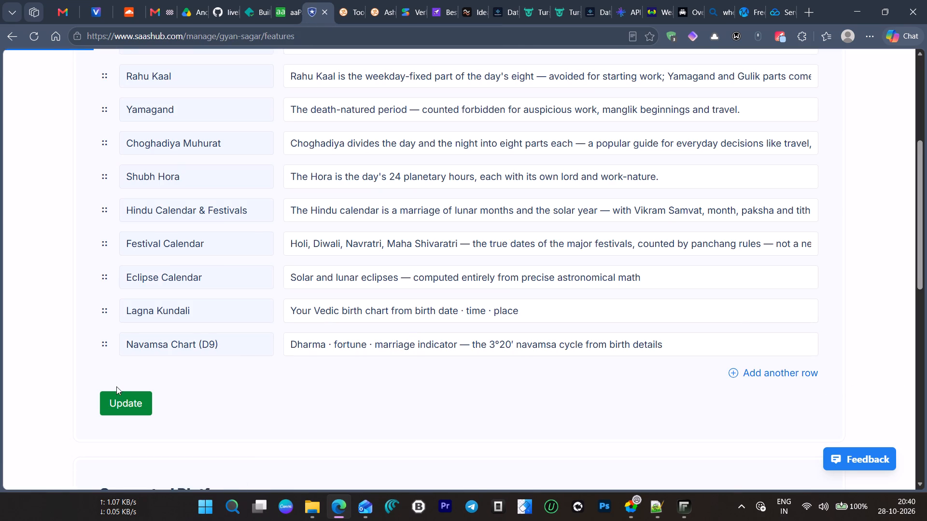
click(183, 382)
key(ctrl+v)
Copy the Ashtottari Dasha page's tagline, "108-year cycle · 8 planets (no Ketu) · Mahadasha-Antardasha", into the Ashtottari Dasha feature's description on SaaSHub.
click(384, 0)
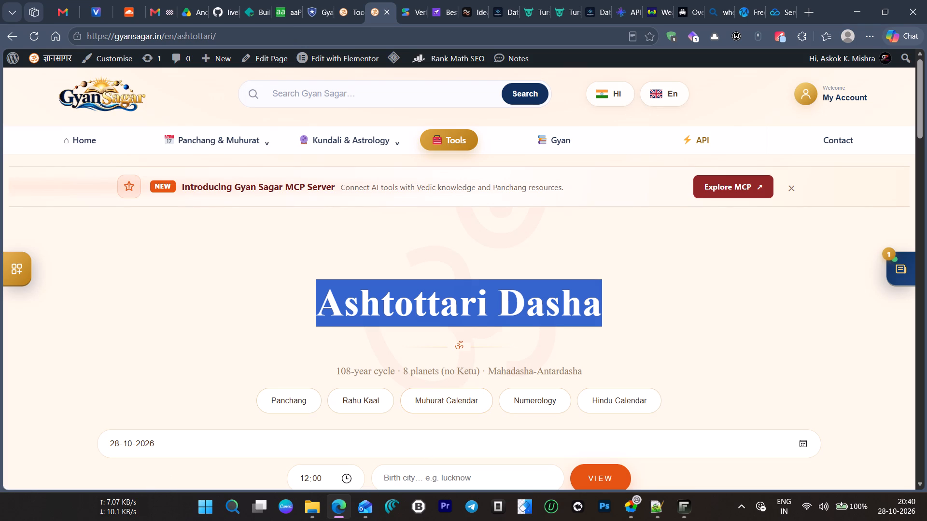
triple_click(437, 371)
key(ctrl+c)
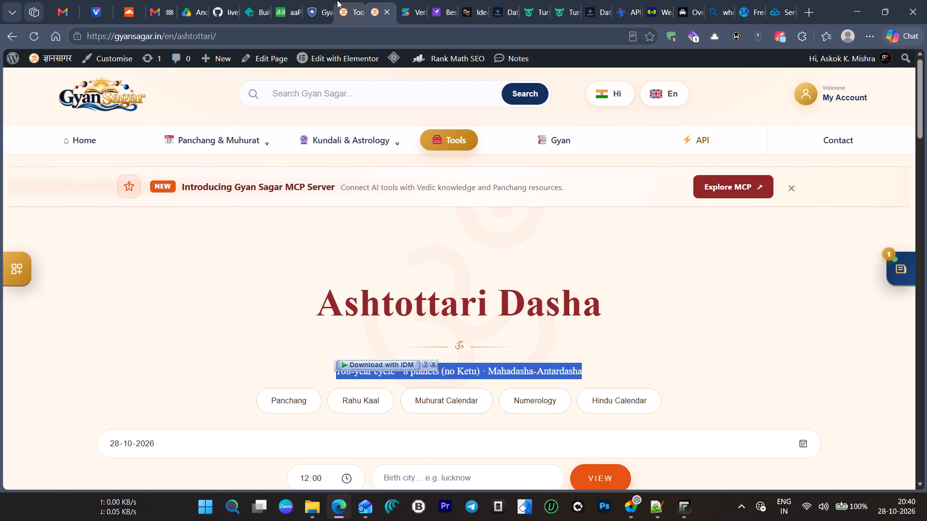
click(329, 0)
click(484, 371)
key(ctrl+v)
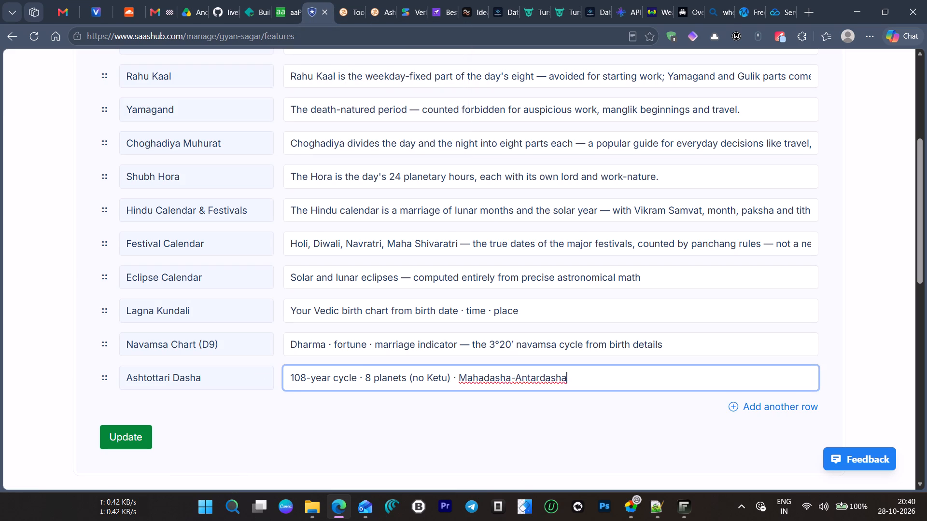
click(554, 426)
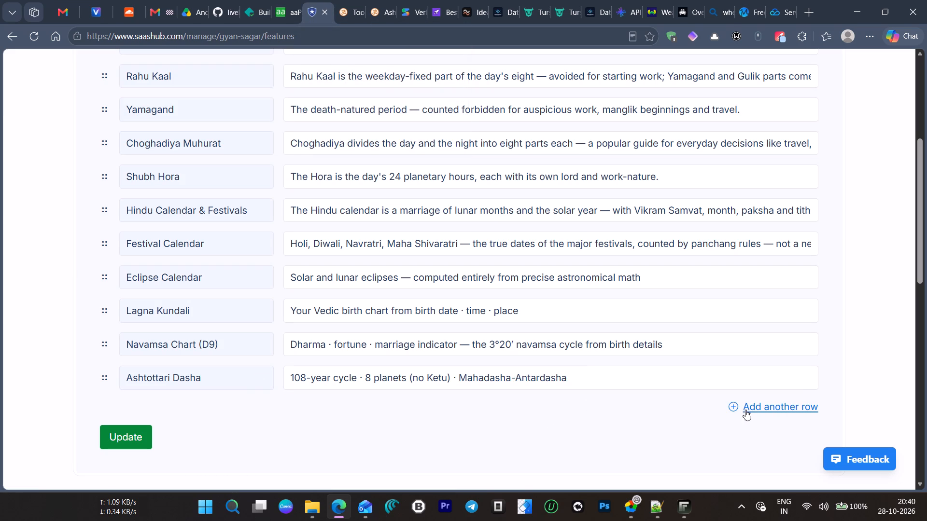
Add a twelfth feature row on SaaSHub and name it "Graha Gochar", copied from the heading of Gyan Sagar's Graha Gochar page.
click(761, 408)
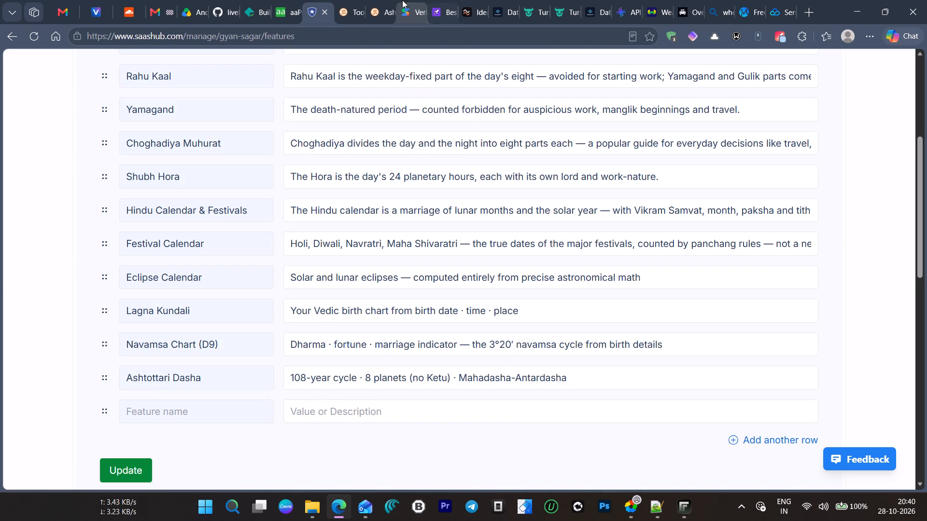
click(379, 0)
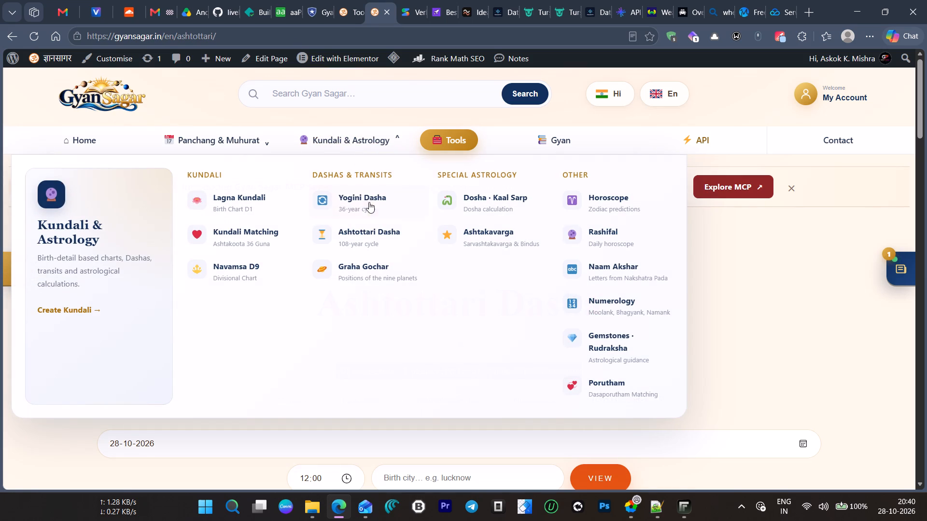
click(369, 263)
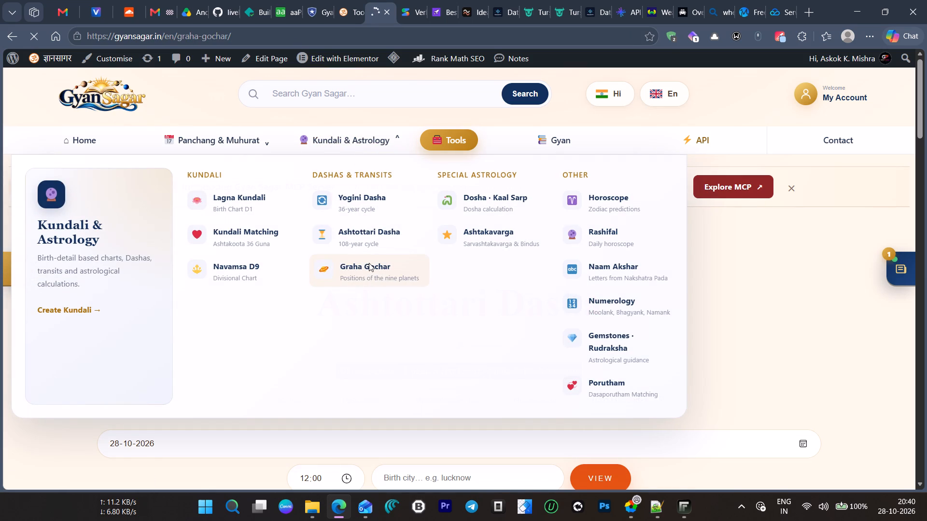
triple_click(418, 293)
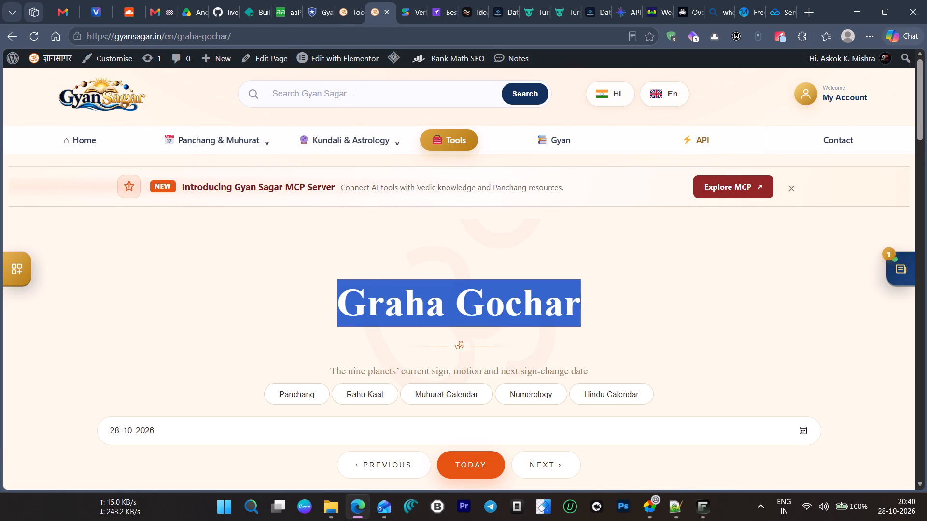
key(ctrl+c)
click(358, 0)
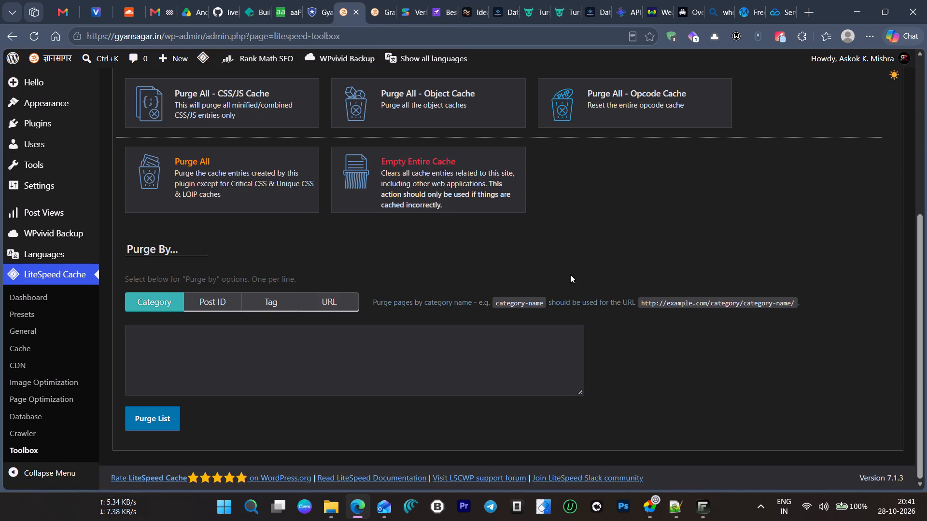
click(330, 0)
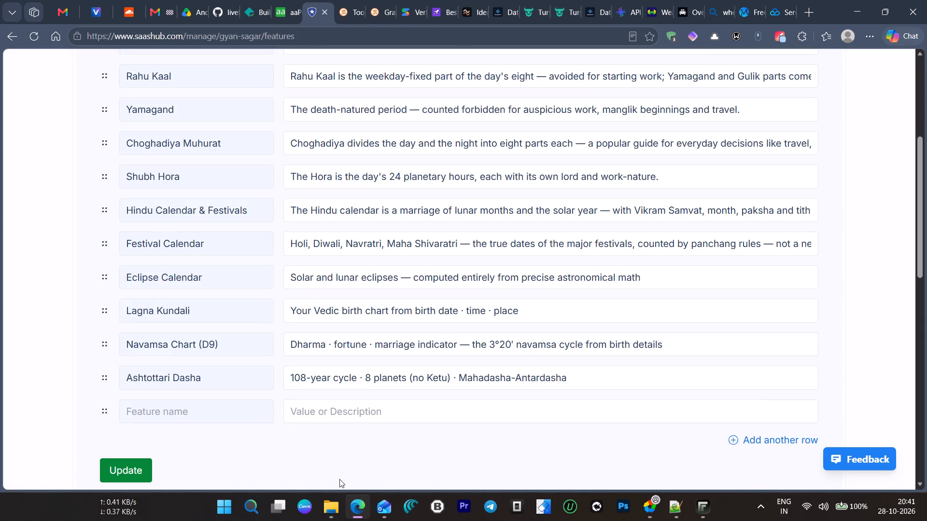
click(211, 415)
key(ctrl+v)
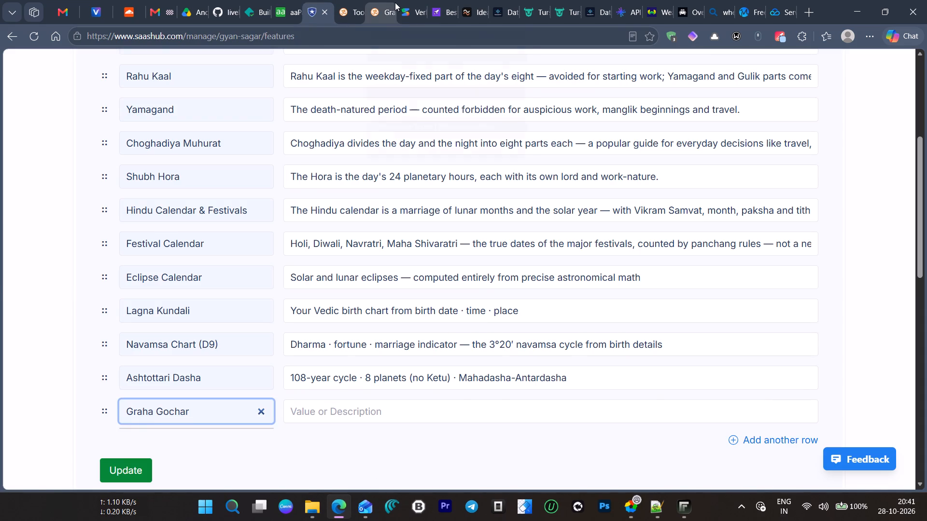
Copy the Graha Gochar page's tagline, "The nine planets' current sign, motion and next sign-change date", into the Graha Gochar feature's description on SaaSHub.
click(383, 0)
triple_click(479, 371)
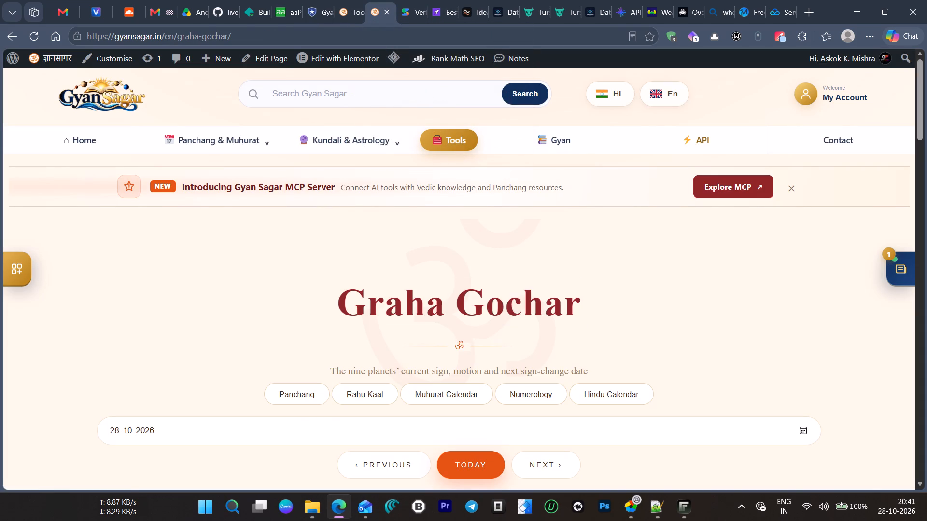
key(ctrl+c)
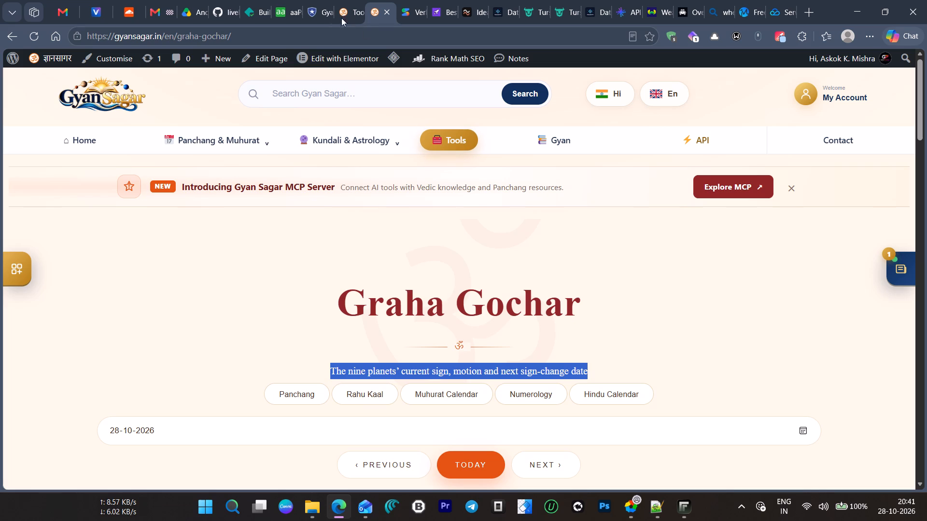
click(320, 6)
ctrl+click(385, 415)
key(ctrl+v)
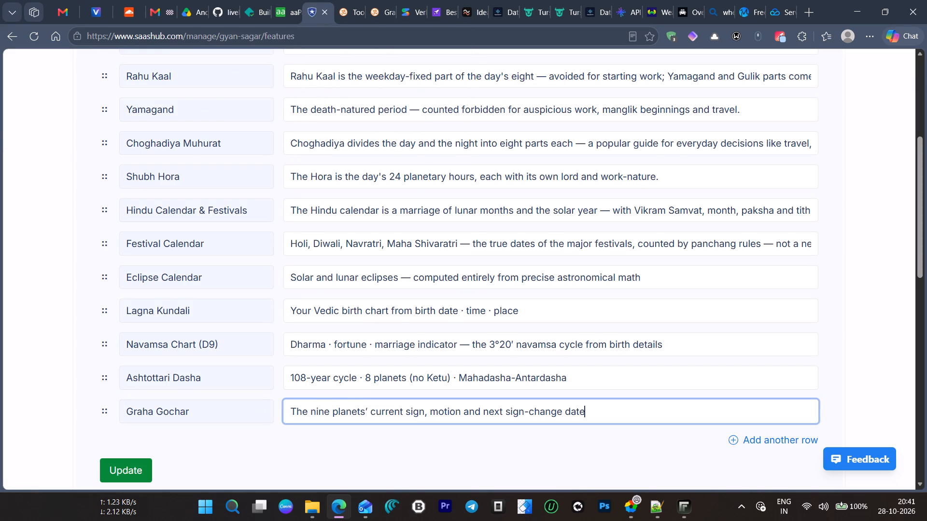
Add a thirteenth feature row on SaaSHub and name it "Ashtakavarga", copied from the heading of Gyan Sagar's Ashtakavarga page.
scroll(448, 435, down, 2)
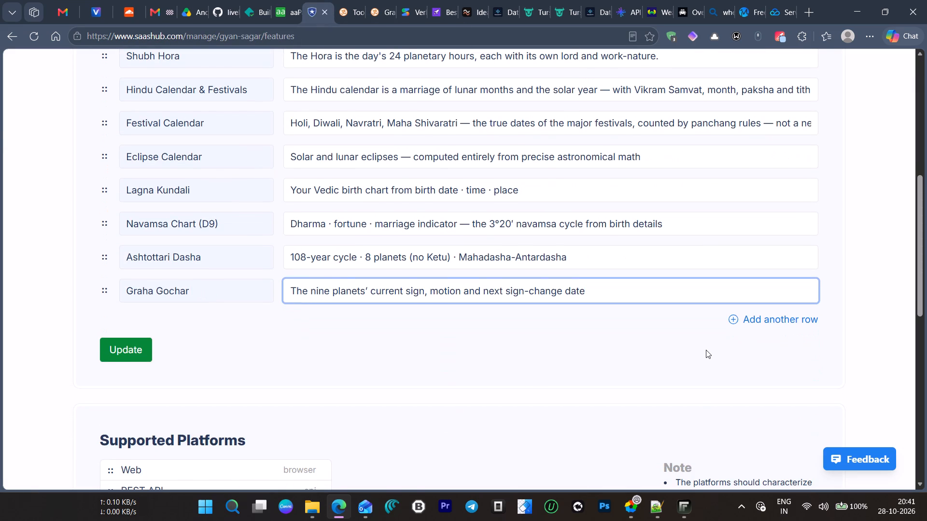
click(390, 0)
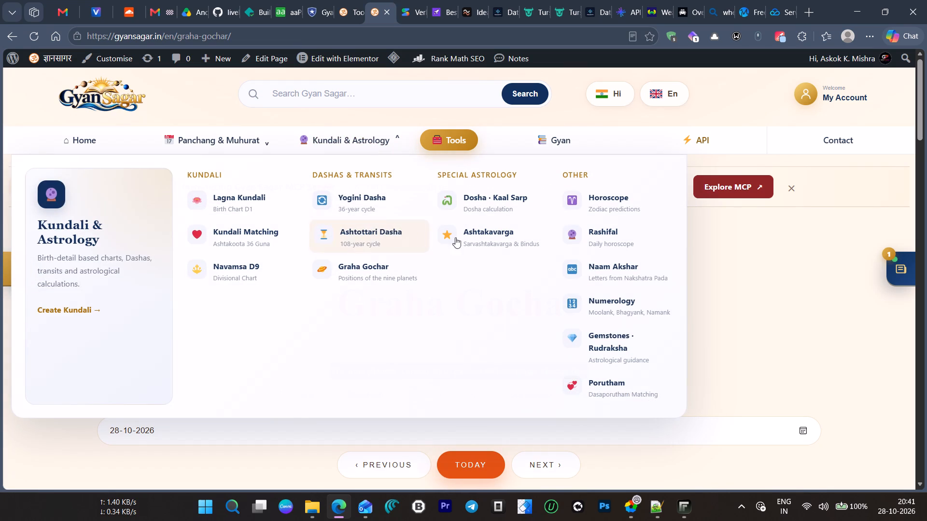
click(472, 237)
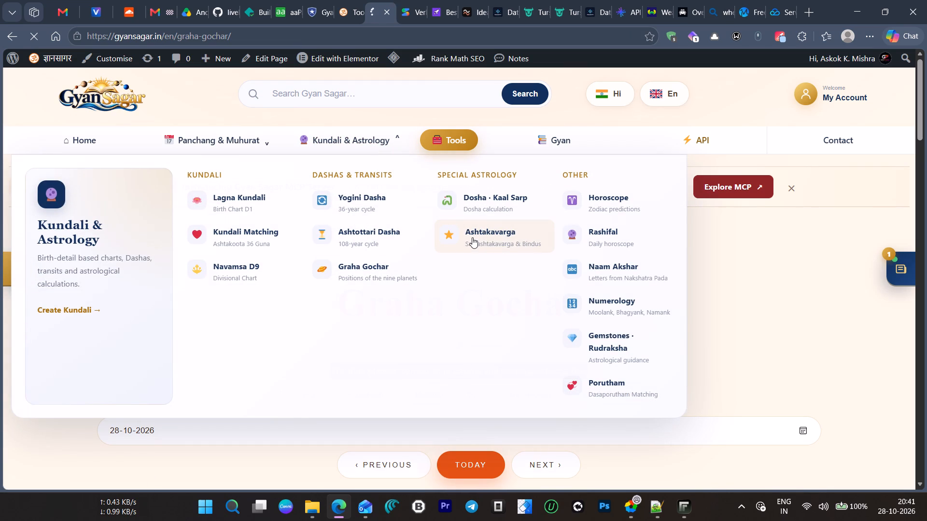
triple_click(473, 297)
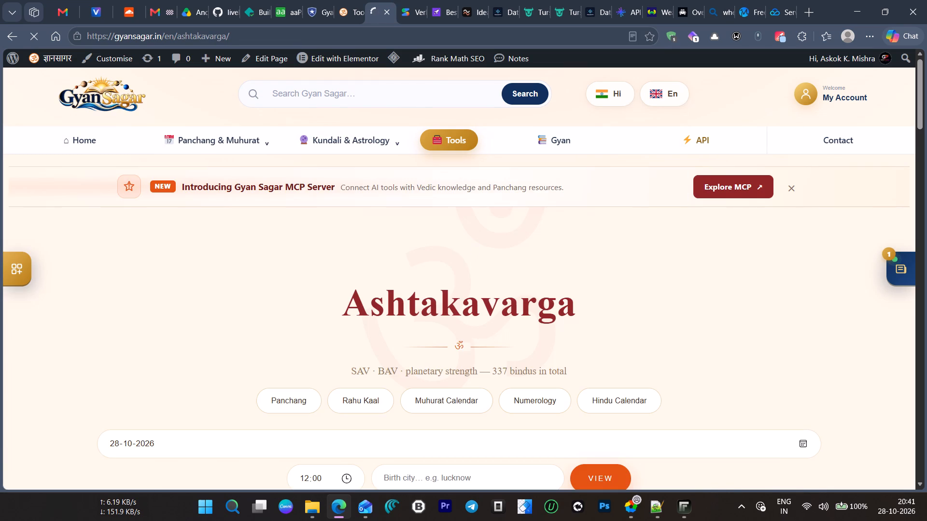
key(ctrl+c)
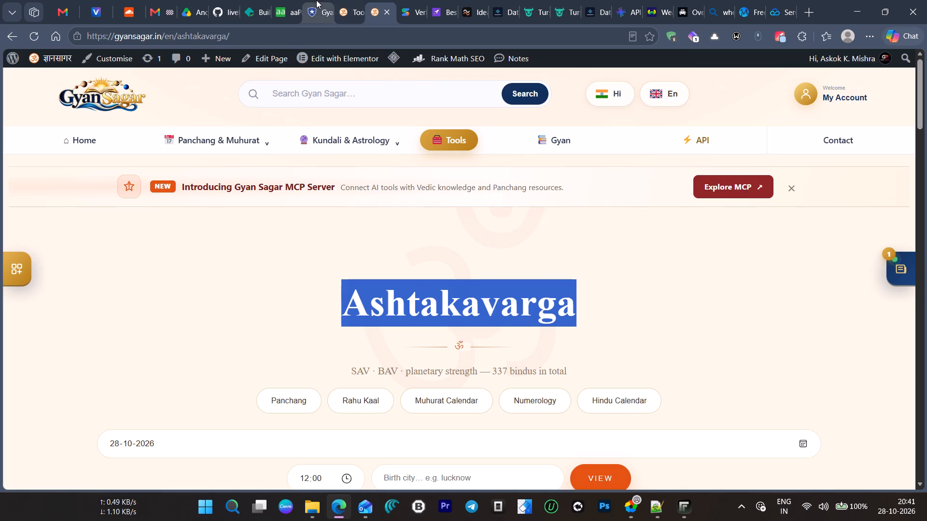
click(316, 0)
click(765, 320)
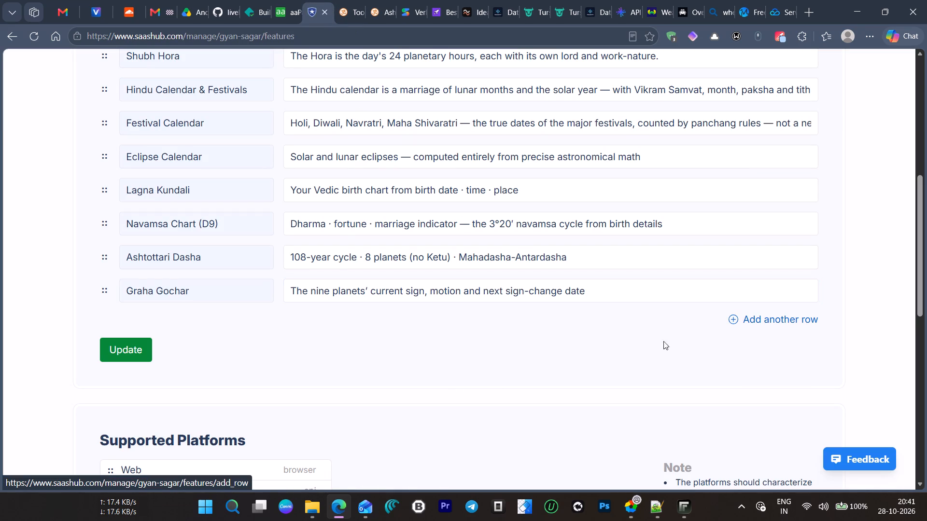
click(177, 326)
key(ctrl+v)
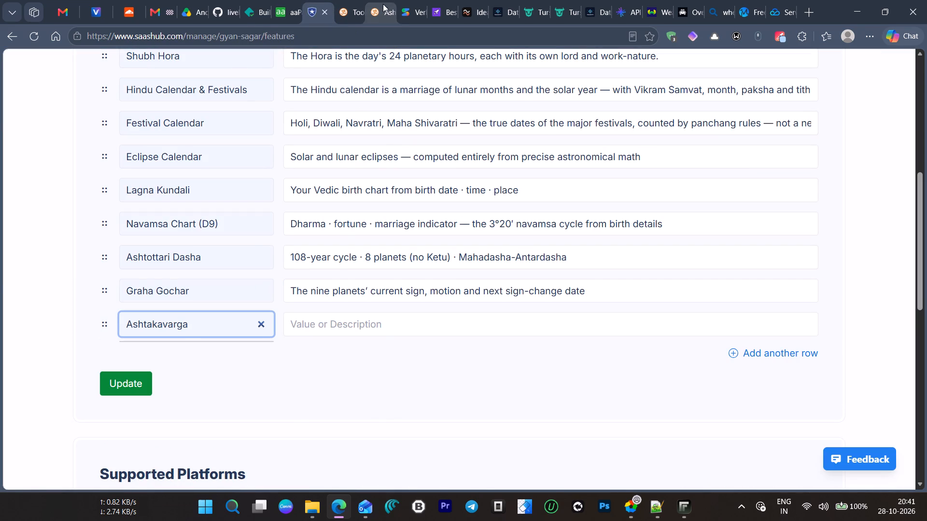
Copy the Ashtakavarga page's tagline, "SAV · BAV · planetary strength — 337 bindus in total", into the Ashtakavarga feature's description on SaaSHub.
click(387, 0)
click(464, 365)
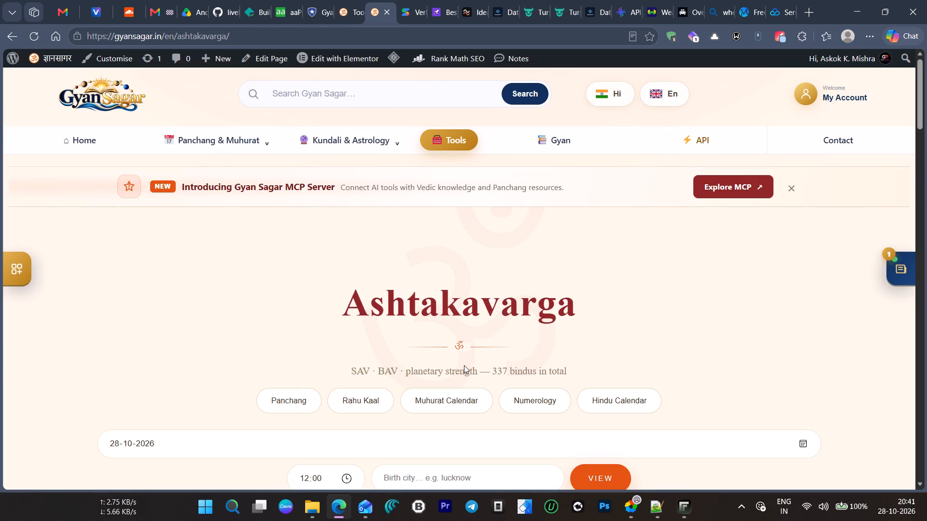
click(463, 366)
triple_click(463, 370)
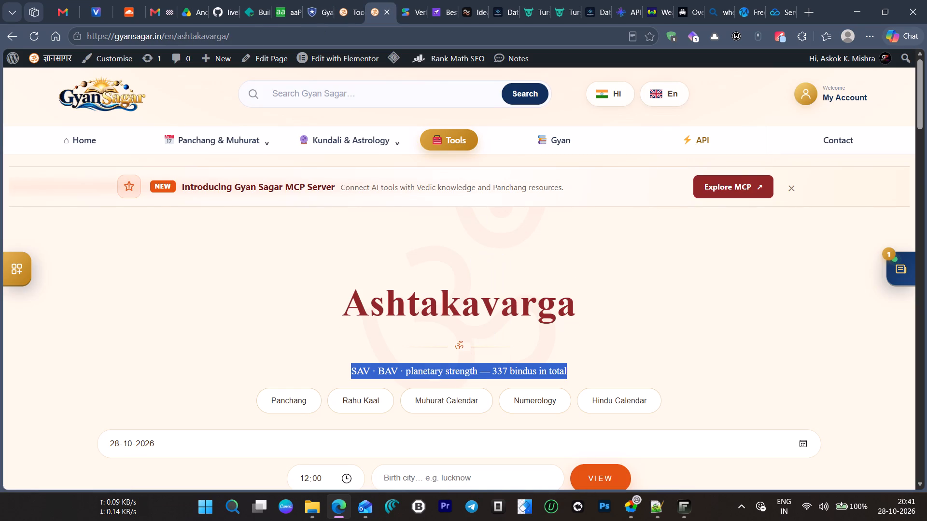
key(ctrl+c)
click(347, 0)
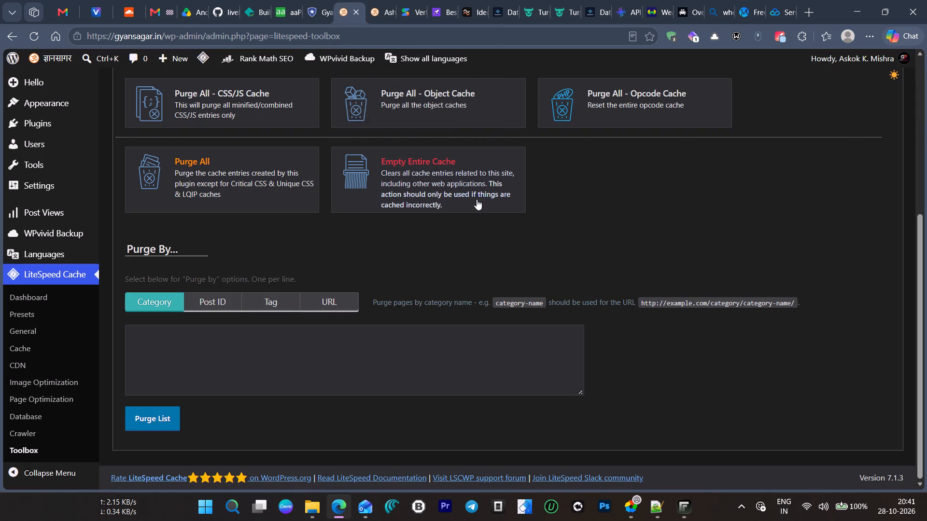
click(318, 0)
ctrl+click(463, 327)
key(ctrl+v)
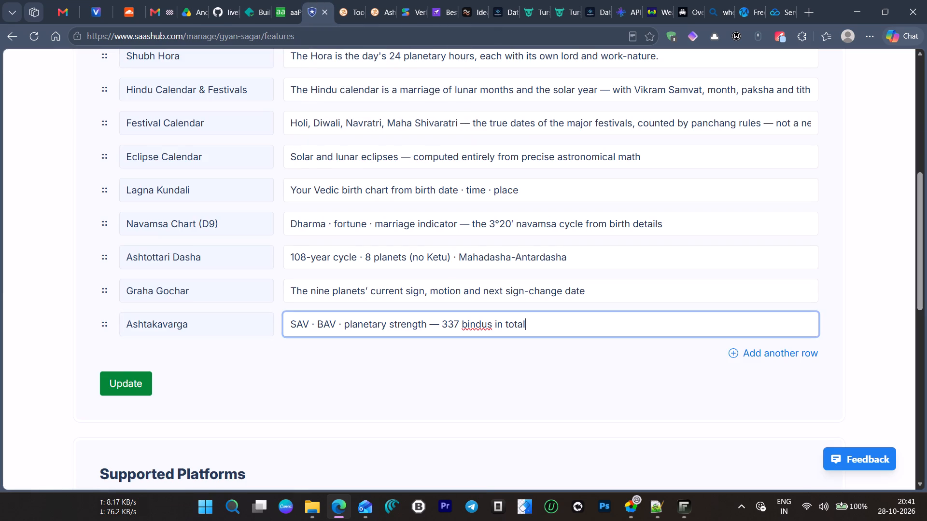
Add a fourteenth feature row on SaaSHub and name it "Manglik Dosha · Kaalsarp", copied from the heading of Gyan Sagar's Dosha page.
click(381, 2)
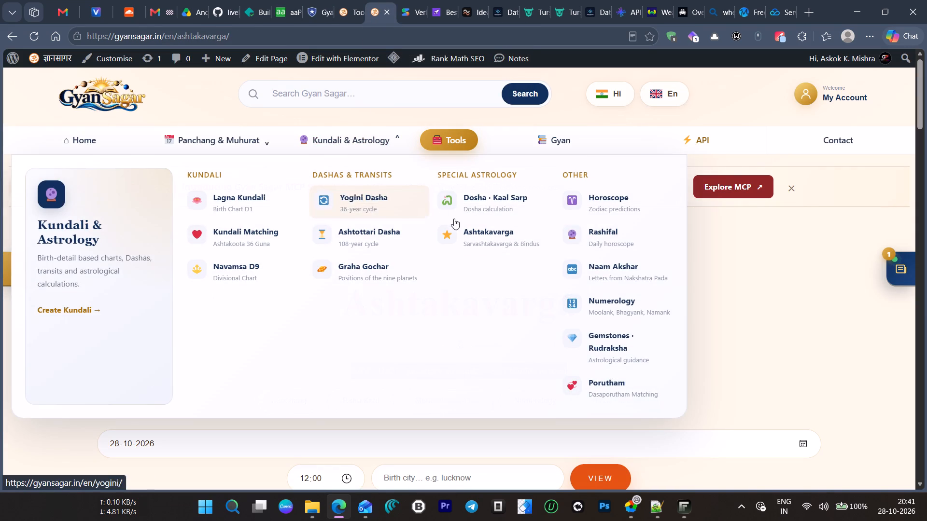
click(483, 201)
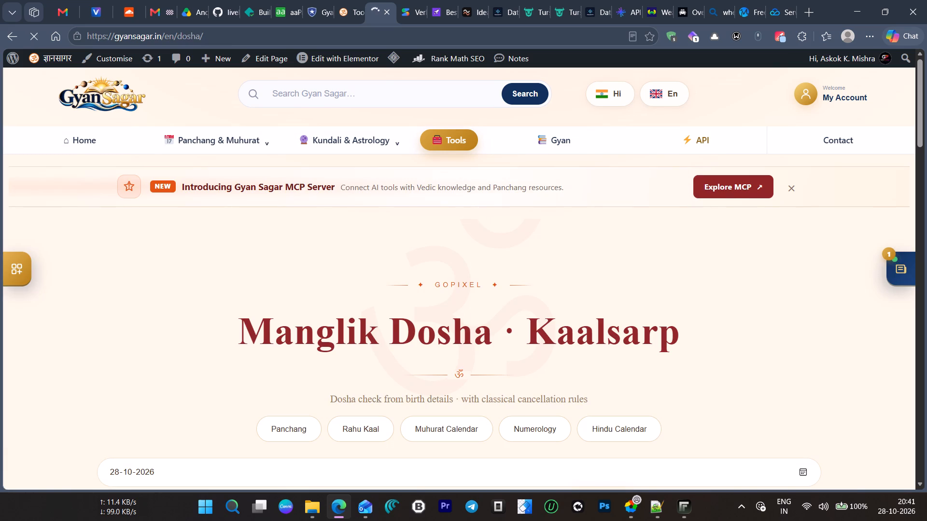
triple_click(372, 331)
key(ctrl+c)
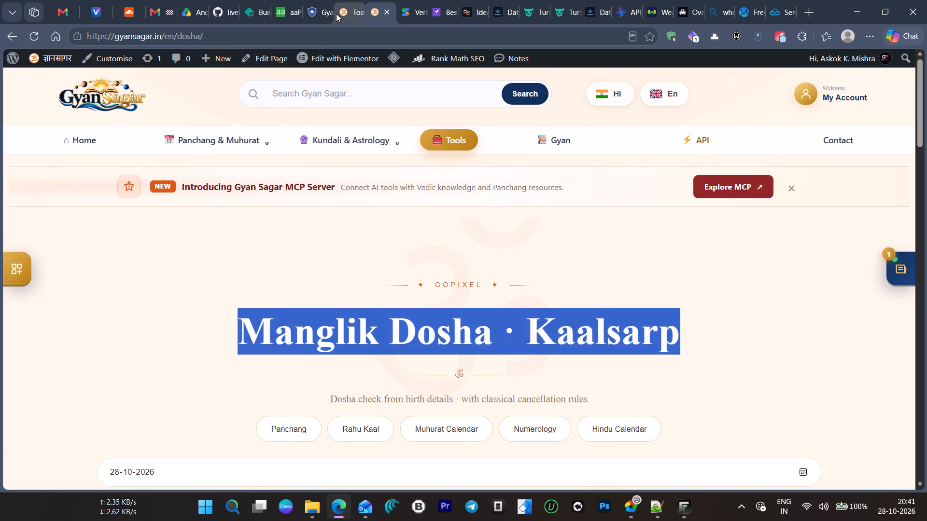
click(337, 10)
click(322, 0)
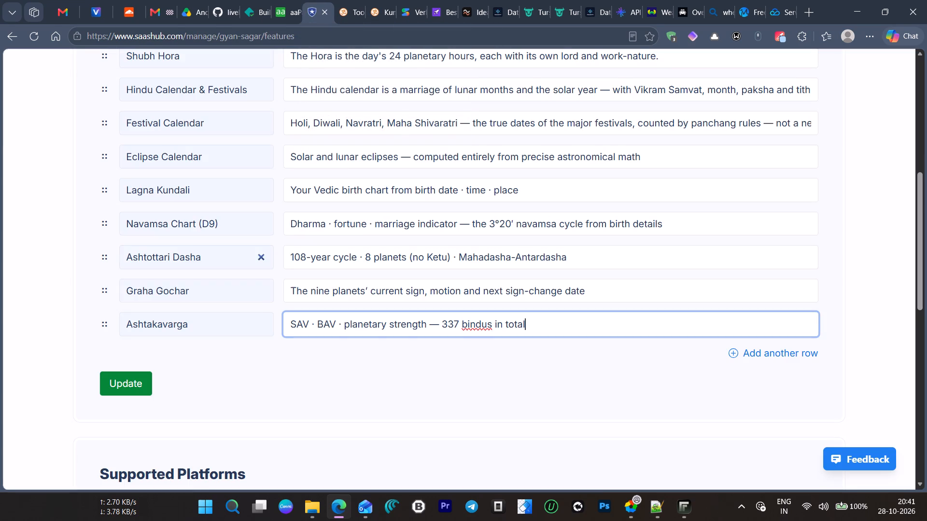
click(783, 357)
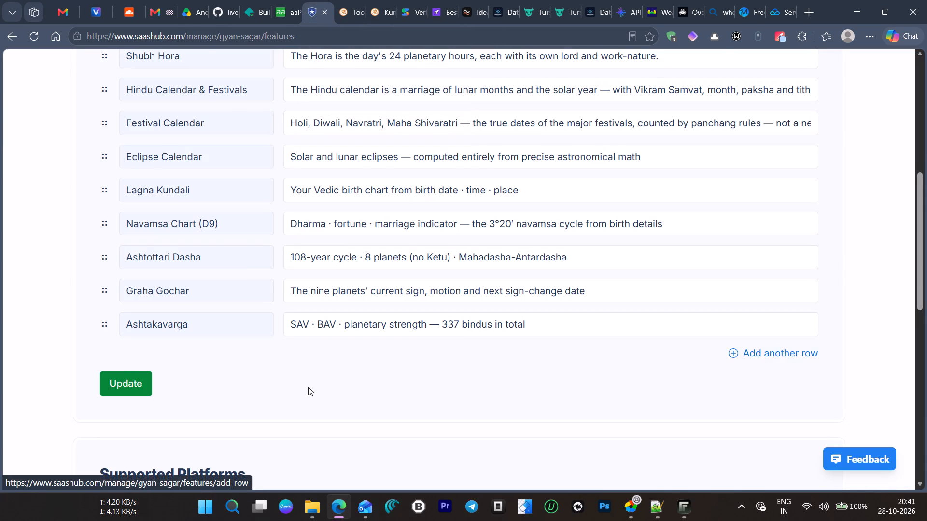
click(231, 359)
key(ctrl+v)
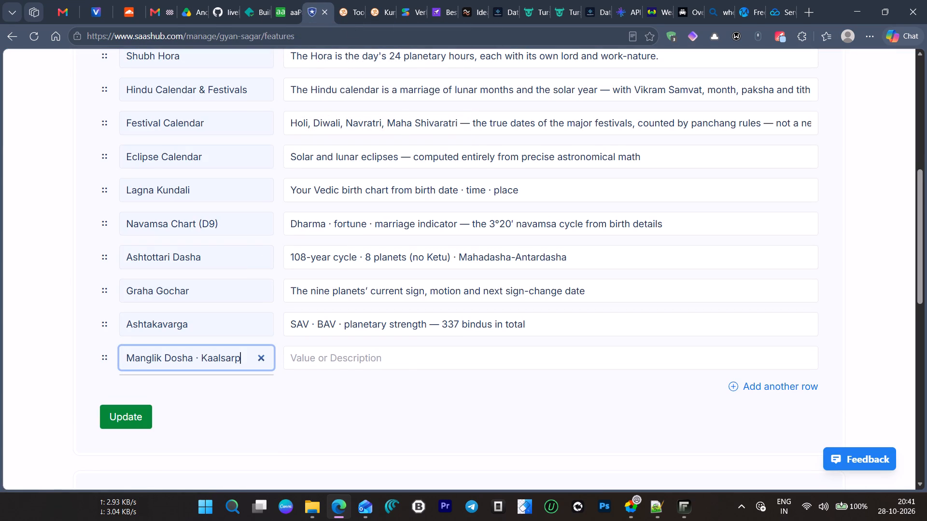
Copy the Dosha page's tagline, "Dosha check from birth details · with classical cancellation rules", into the Manglik Dosha · Kaalsarp feature's description on SaaSHub.
click(380, 0)
scroll(404, 345, down, 3)
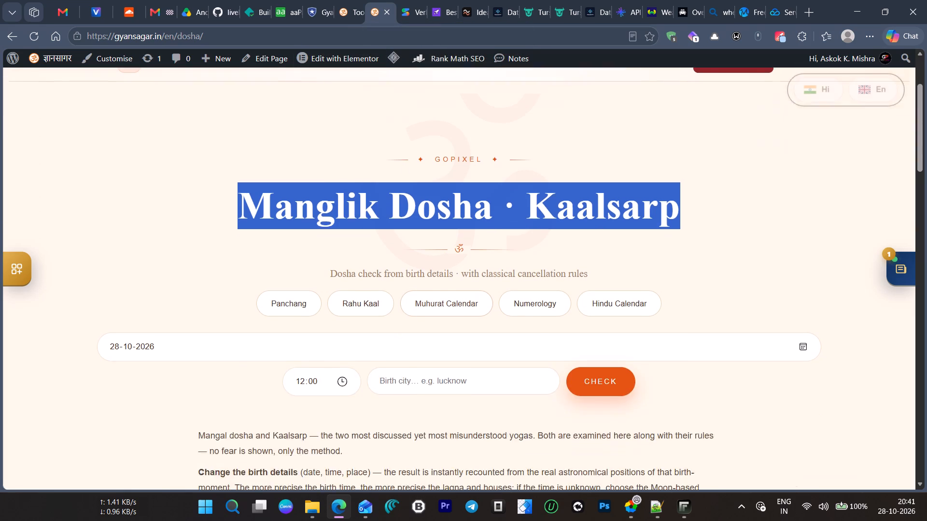
triple_click(419, 216)
key(ctrl+c)
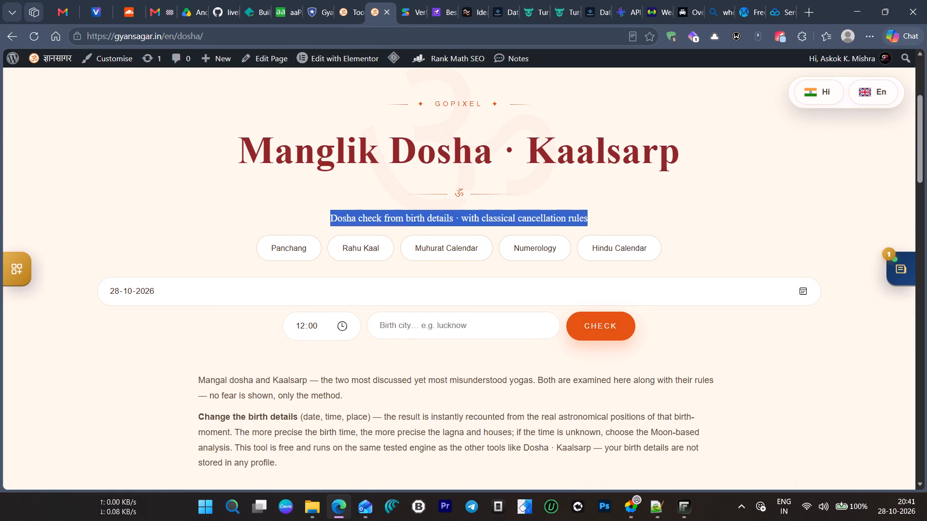
click(323, 0)
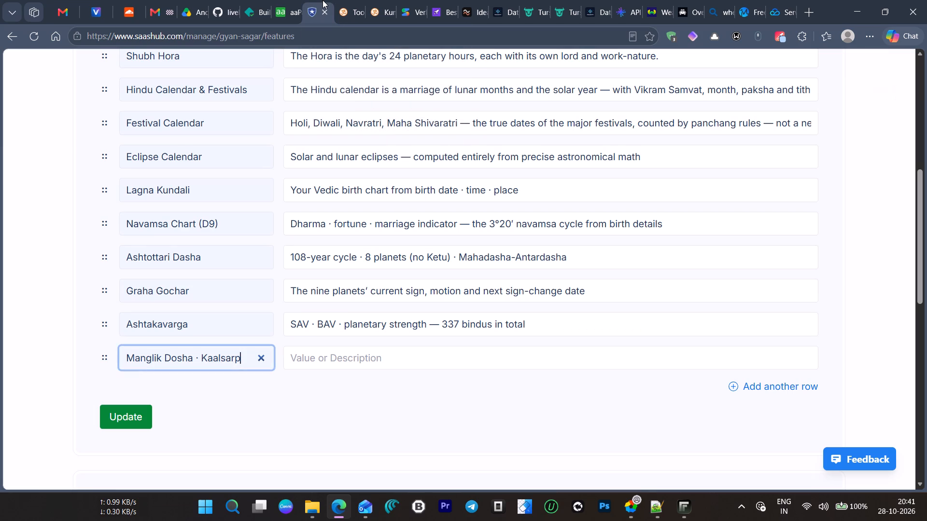
click(375, 355)
key(ctrl+v)
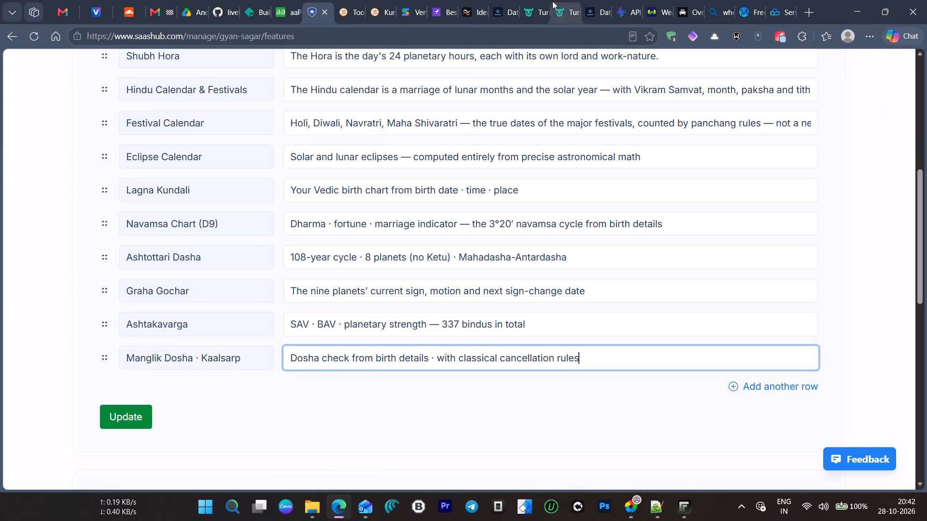
With Gyan Sagar's Daily Horoscope page open for reference, add a fifteenth feature row on SaaSHub and name it with the suggested "Horoscope".
click(367, 0)
scroll(455, 213, up, 4)
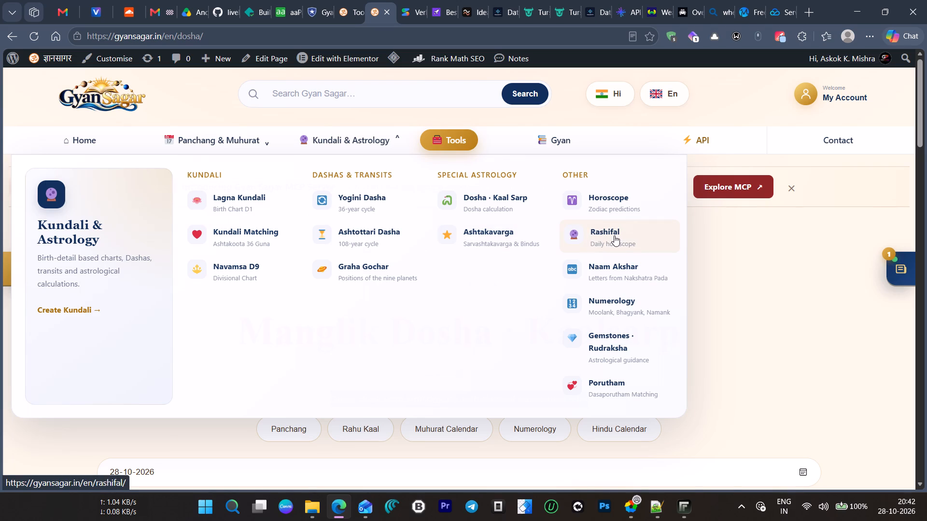
click(619, 206)
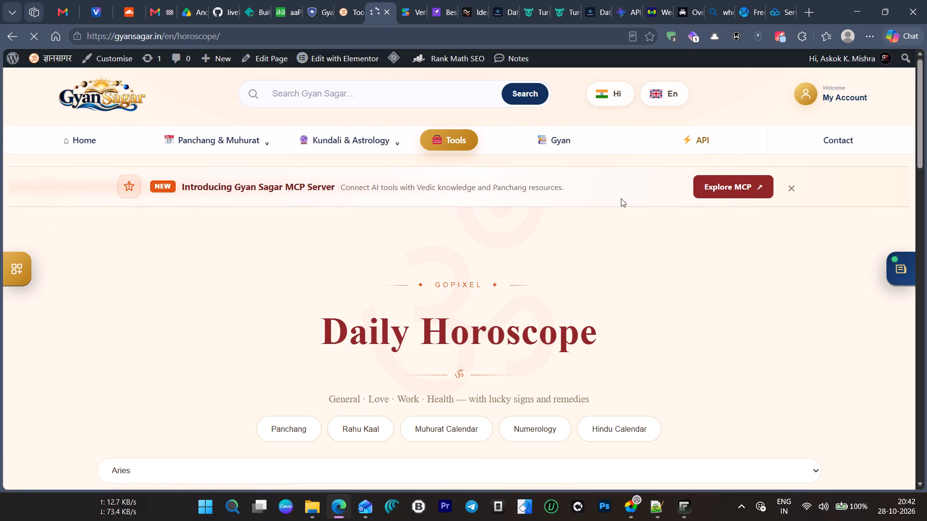
triple_click(454, 332)
key(ctrl+c)
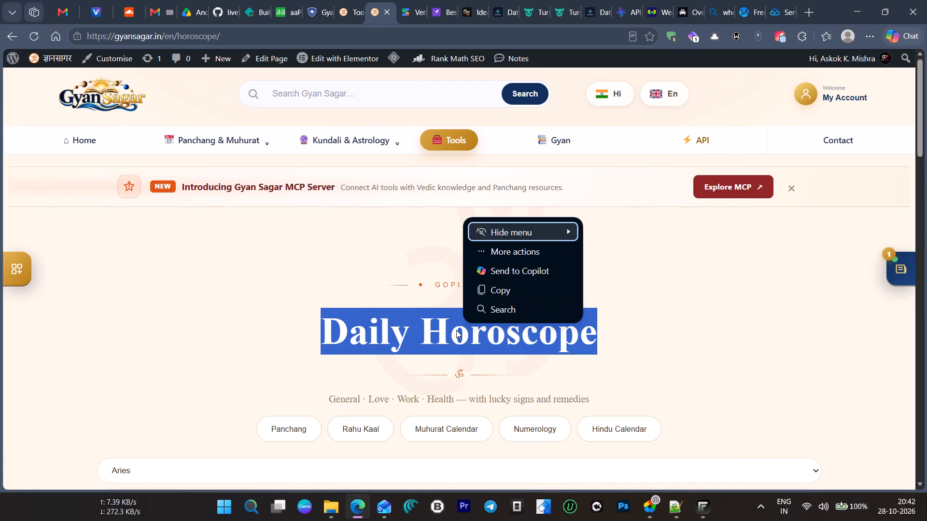
click(339, 0)
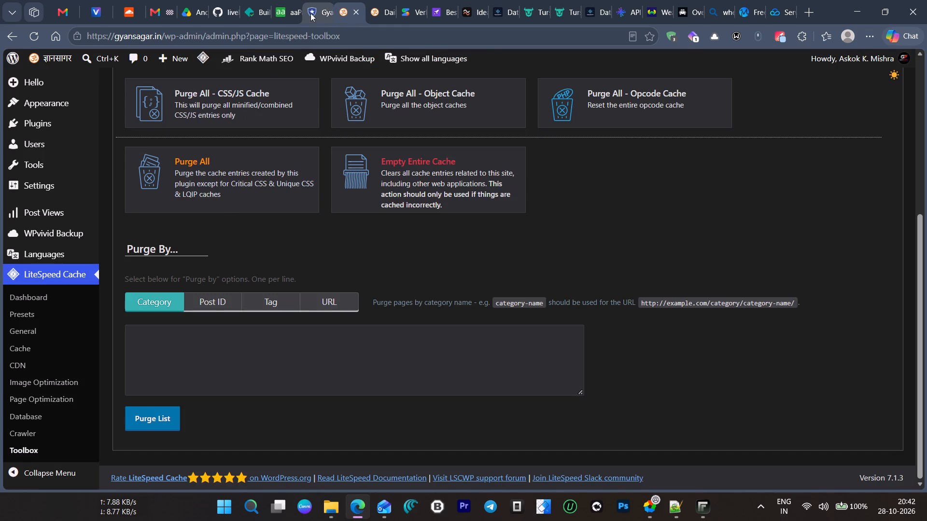
click(310, 13)
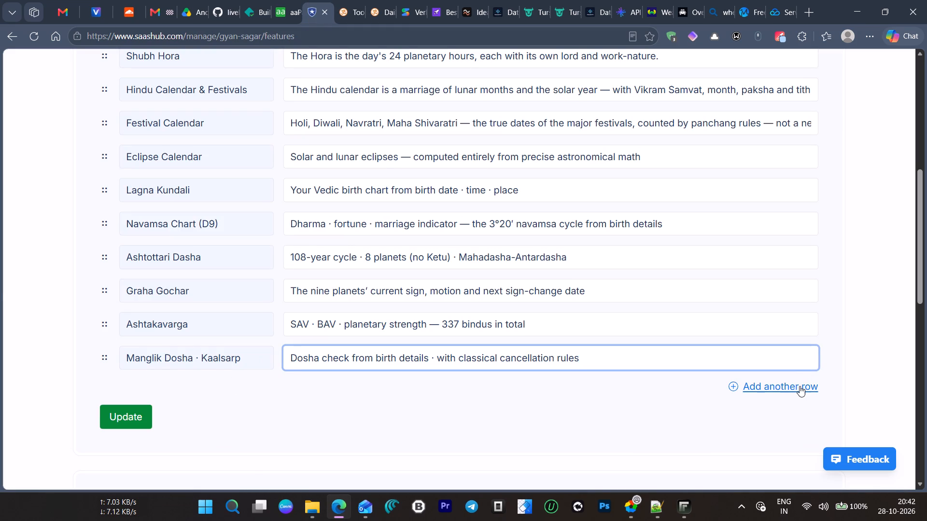
click(800, 386)
key(h)
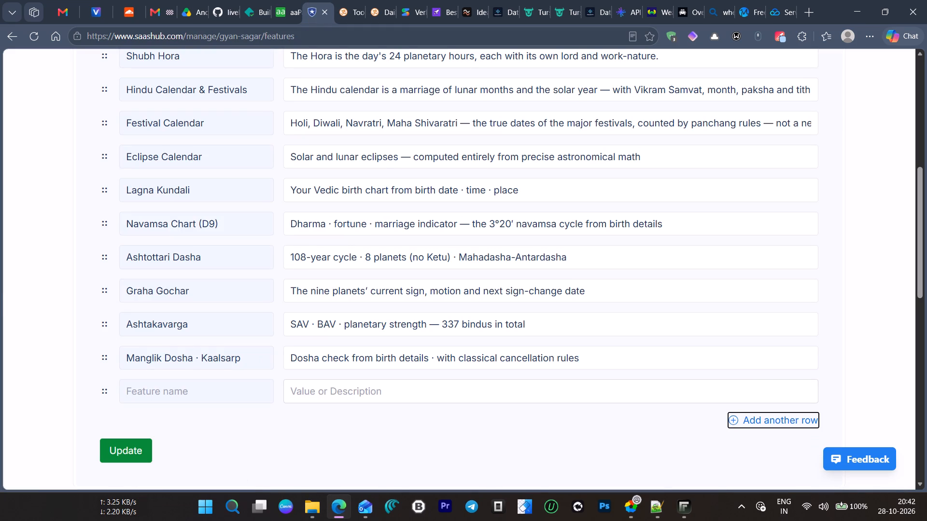
click(168, 389)
text(horo)
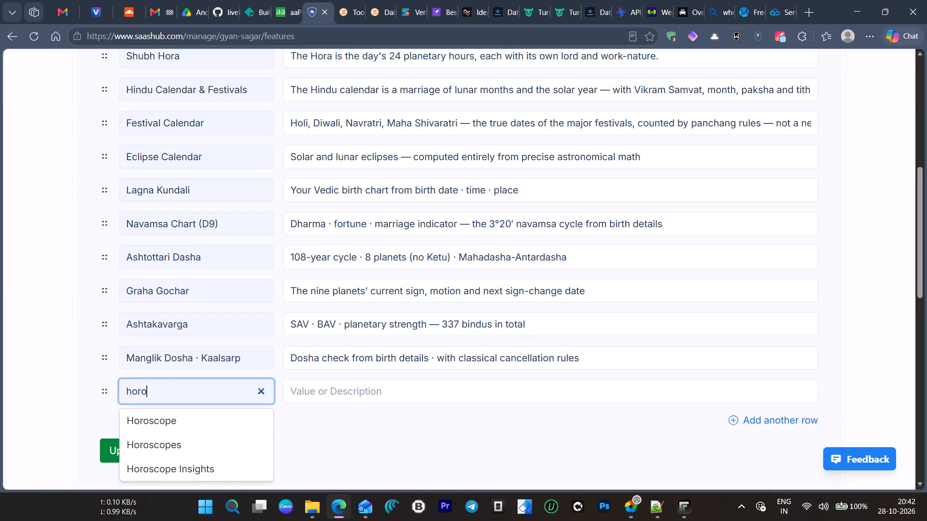
click(180, 411)
Copy the Daily Horoscope page's tagline, "General · Love · Work · Health — with lucky signs and remedies", into the Horoscope feature's description on SaaSHub.
click(391, 0)
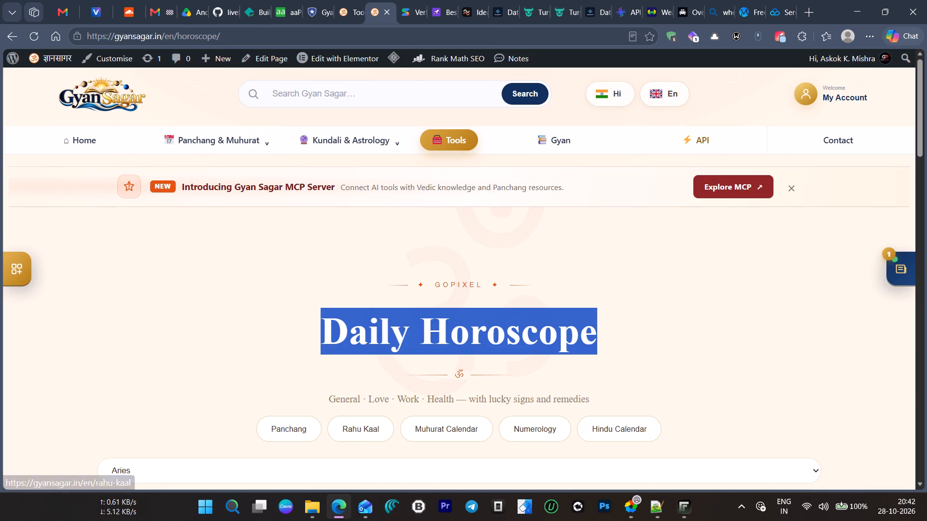
triple_click(447, 396)
key(ctrl+c)
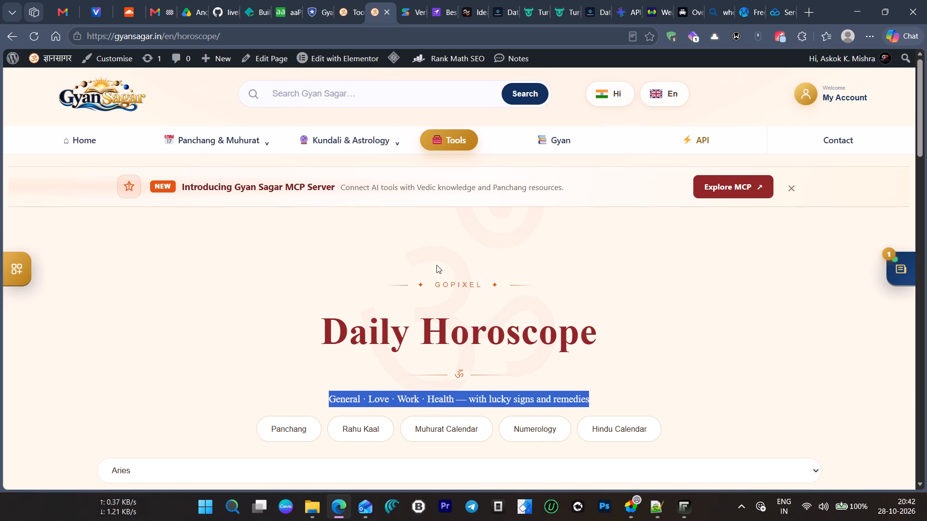
click(320, 0)
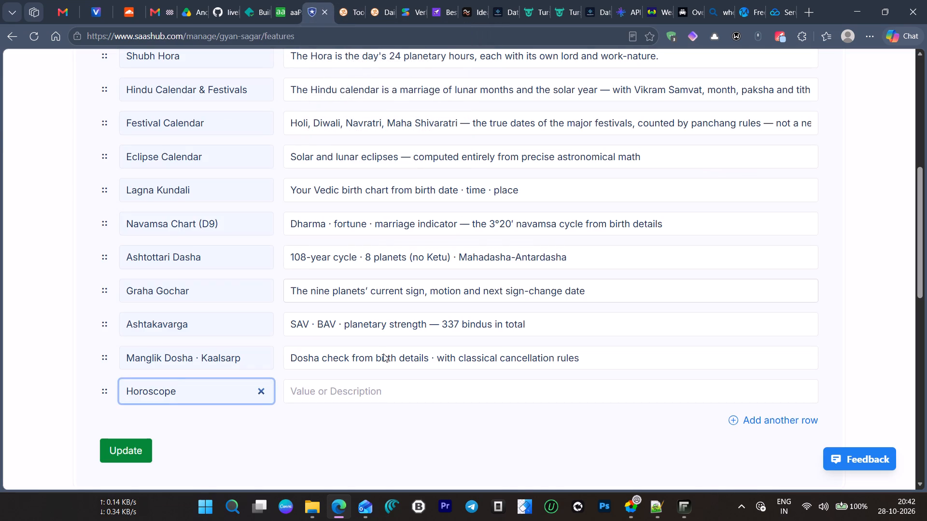
click(391, 398)
key(ctrl+v)
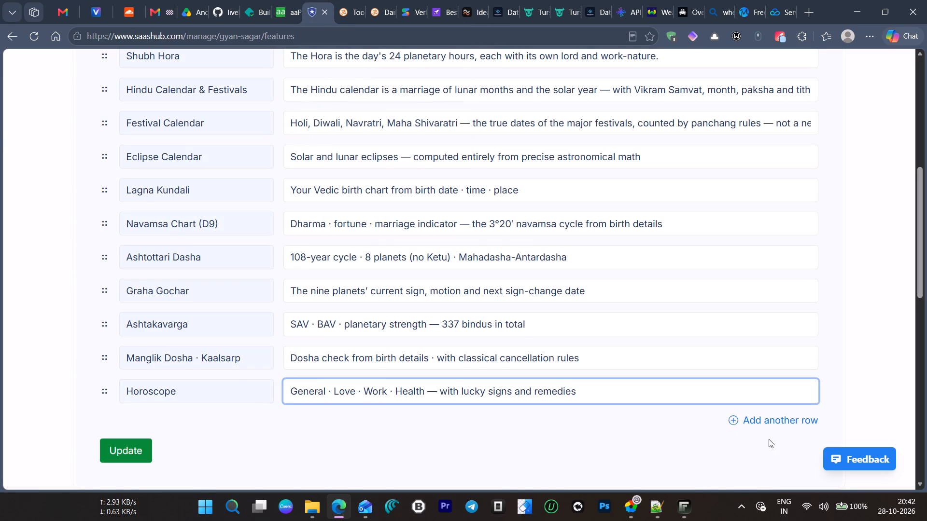
Add a sixteenth feature row on SaaSHub and enter "Rashi" as its name.
click(791, 417)
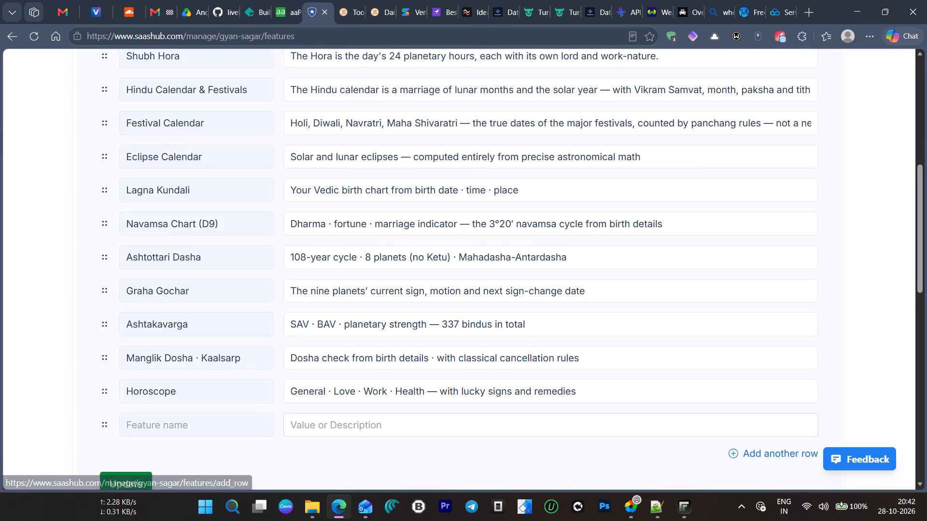
click(391, 0)
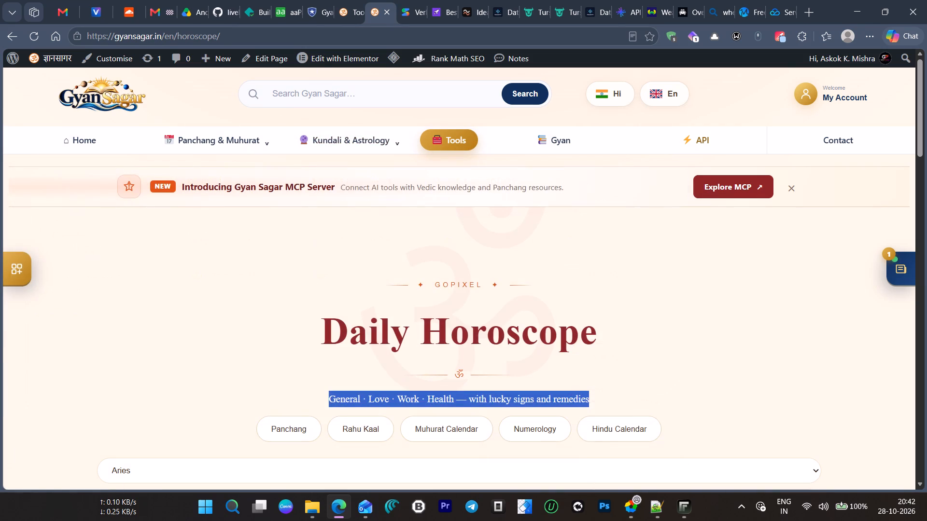
click(308, 5)
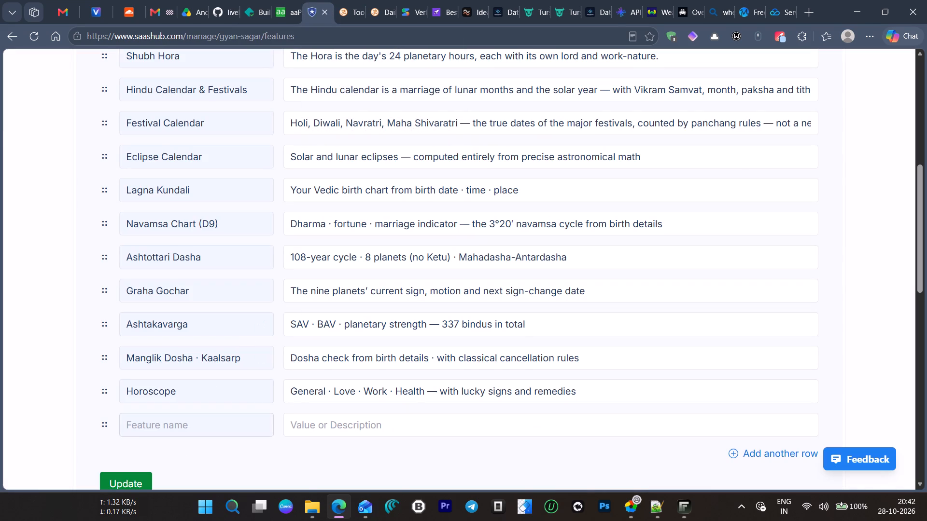
click(190, 429)
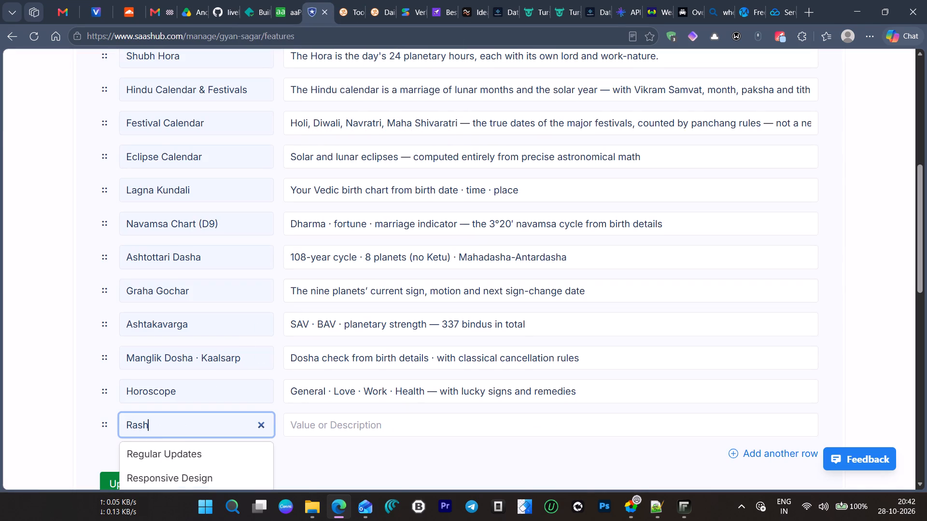
key(i)
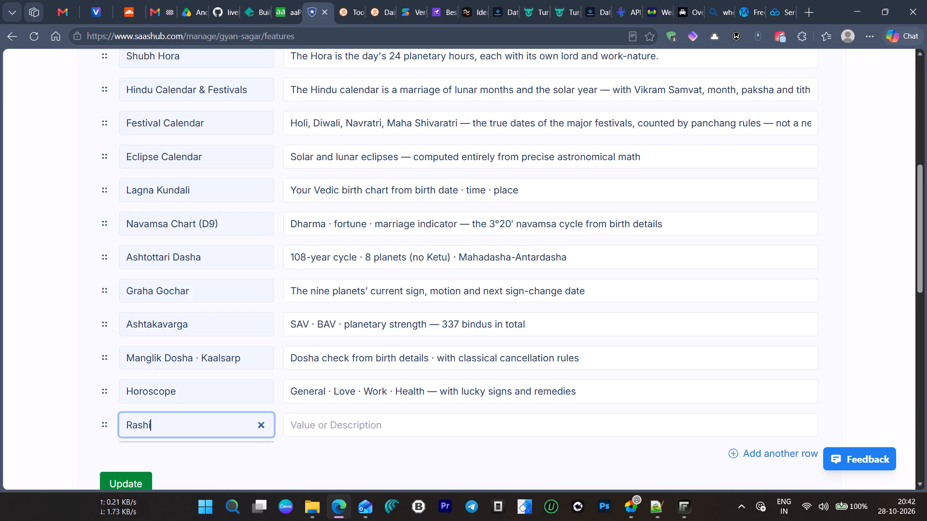
Replace the sixteenth feature's name on SaaSHub with "Horoscope", copied from the heading of Gyan Sagar's Rashifal page.
click(386, 0)
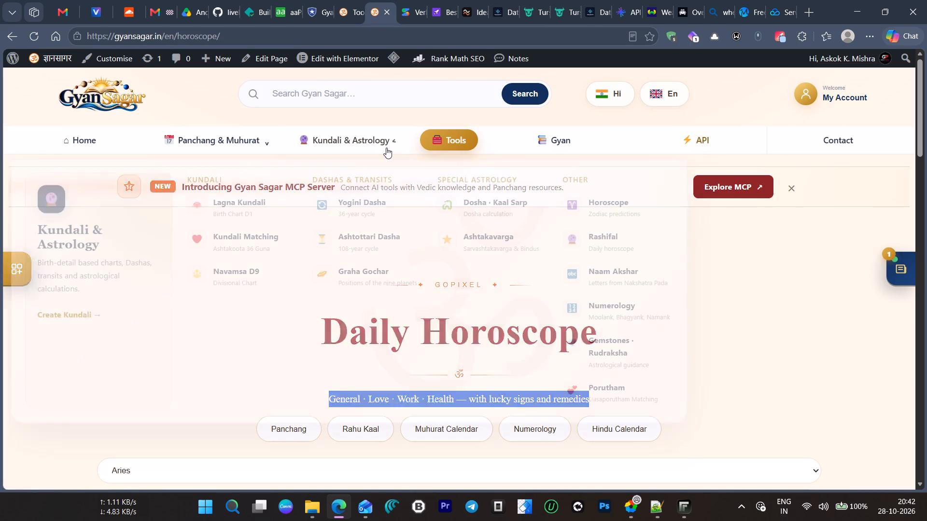
click(612, 231)
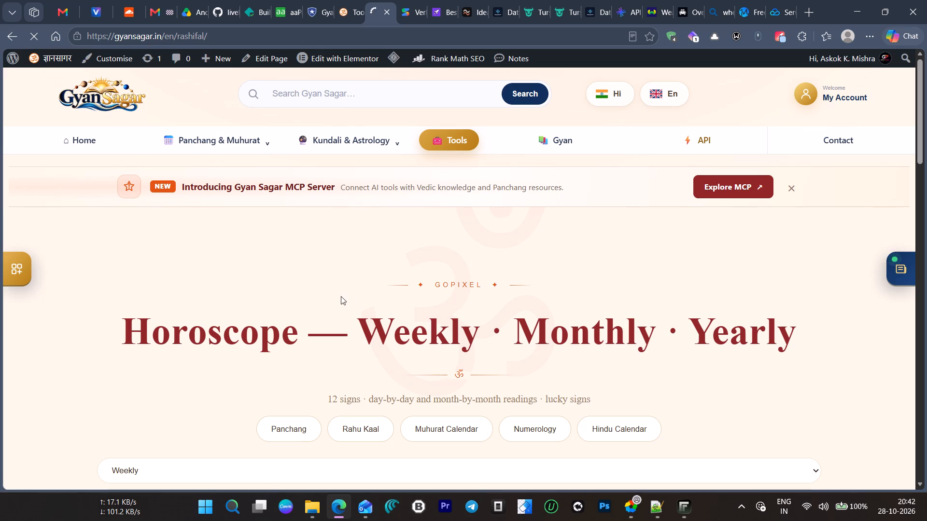
drag(301, 330, 52, 339)
key(ctrl+c)
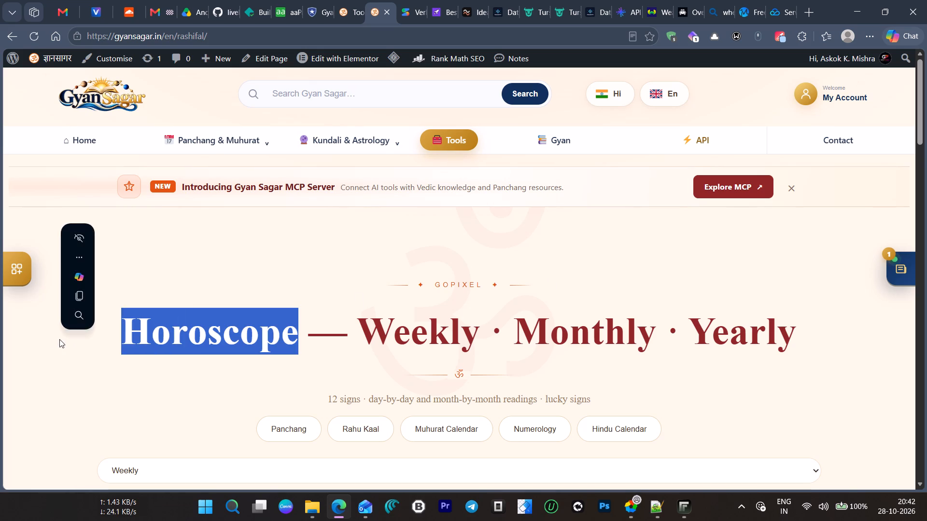
click(323, 0)
ctrl+drag(192, 428, 47, 427)
key(ctrl+v)
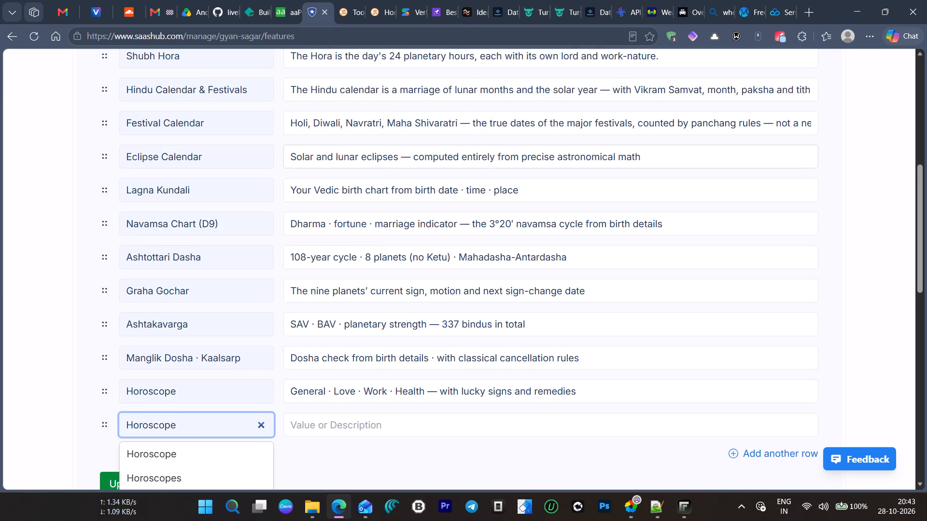
Replace the sixteenth feature's name on SaaSHub with "Numerology", copied from the heading of Gyan Sagar's Numerology page.
click(392, 0)
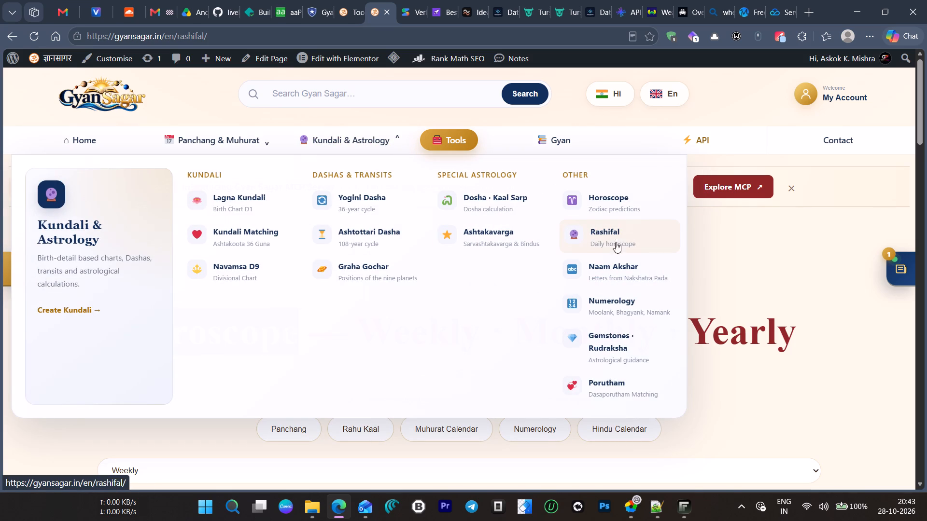
click(613, 307)
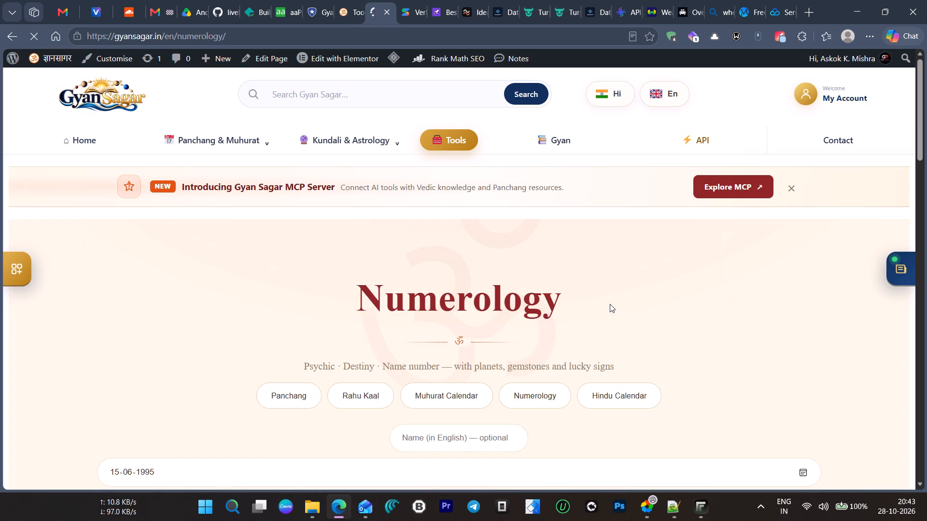
triple_click(470, 303)
key(ctrl+c)
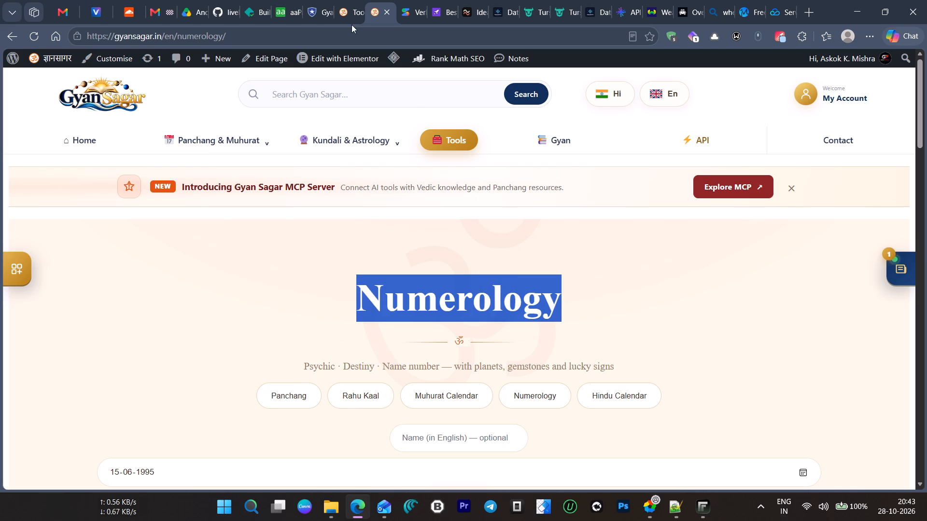
click(313, 2)
click(268, 431)
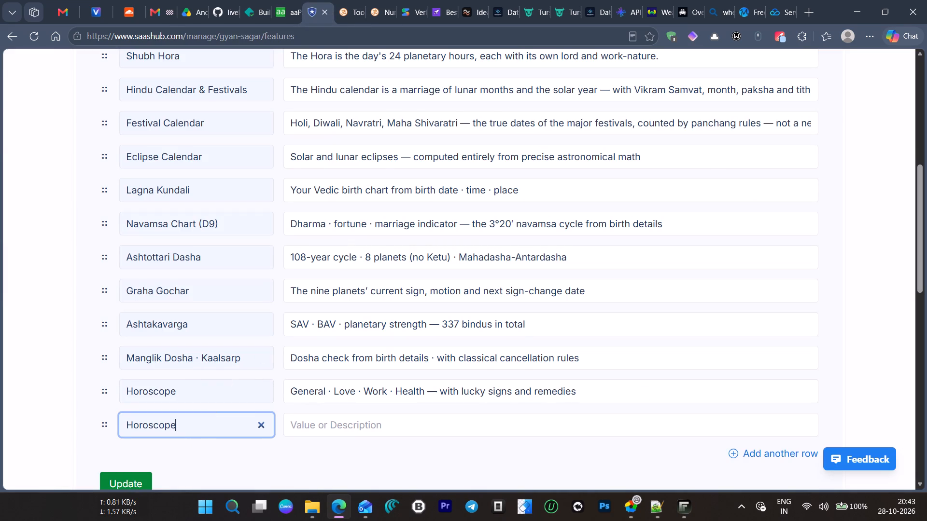
click(260, 425)
key(ctrl+v)
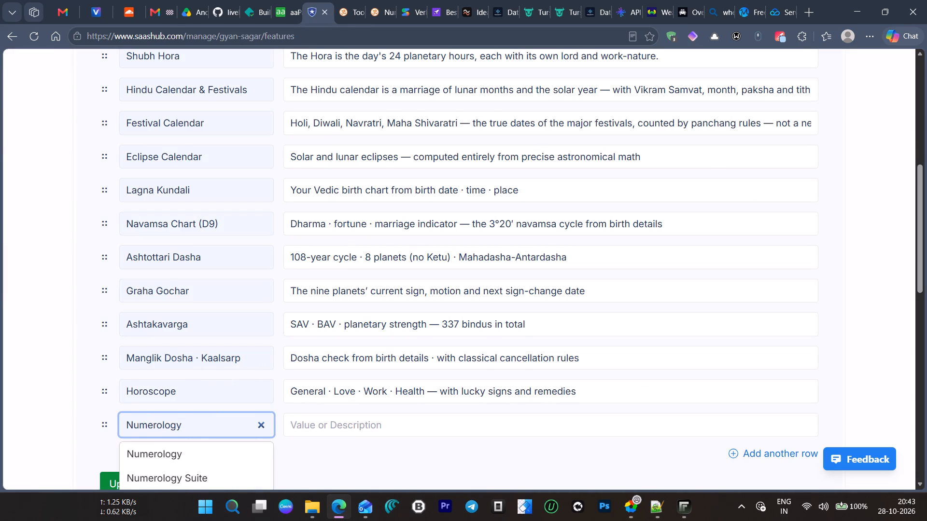
click(194, 463)
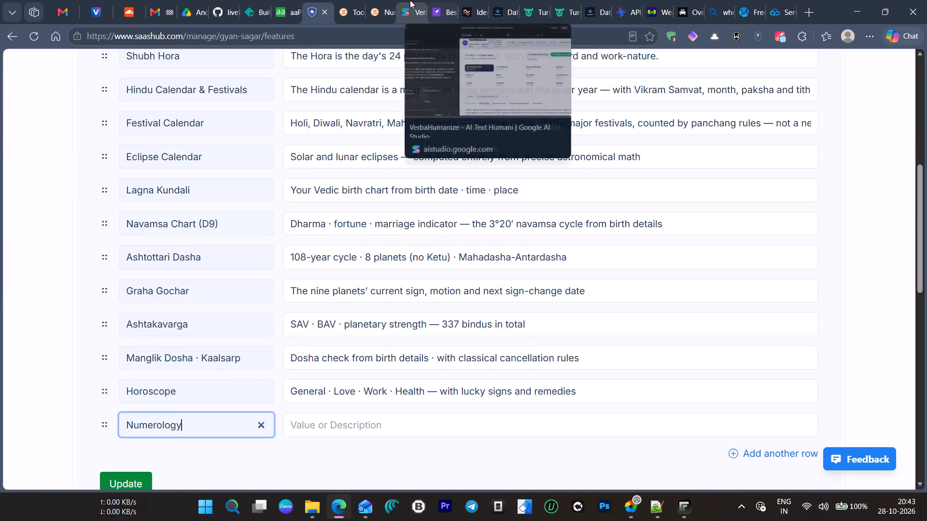
Copy the Numerology page's tagline, "Psychic · Destiny · Name number — with planets, gemstones and lucky signs", into the Numerology feature's description on SaaSHub.
click(378, 0)
triple_click(449, 363)
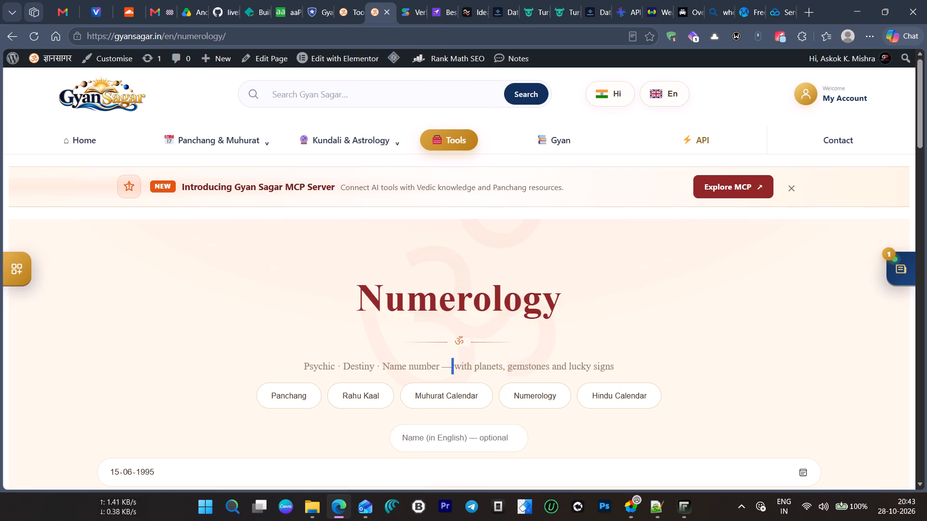
key(ctrl+c)
click(325, 5)
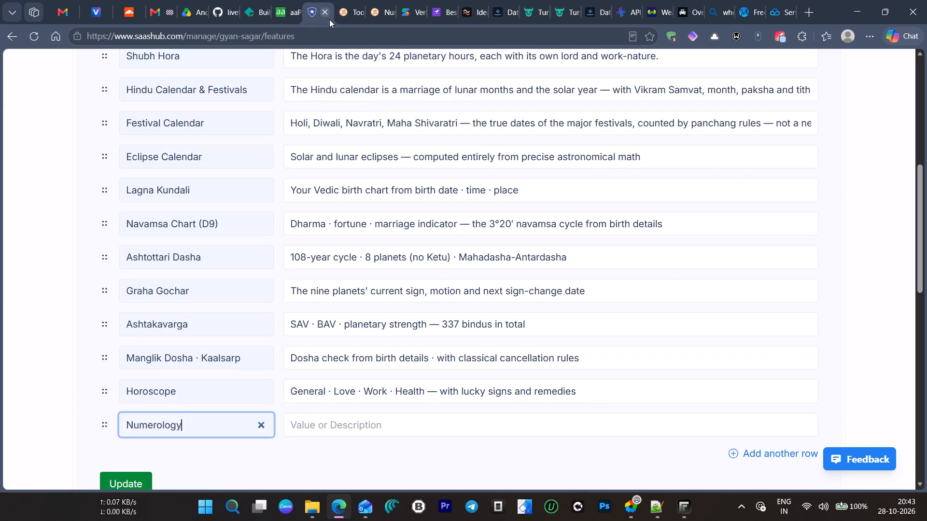
ctrl+click(403, 430)
key(ctrl+v)
scroll(640, 338, down, 1)
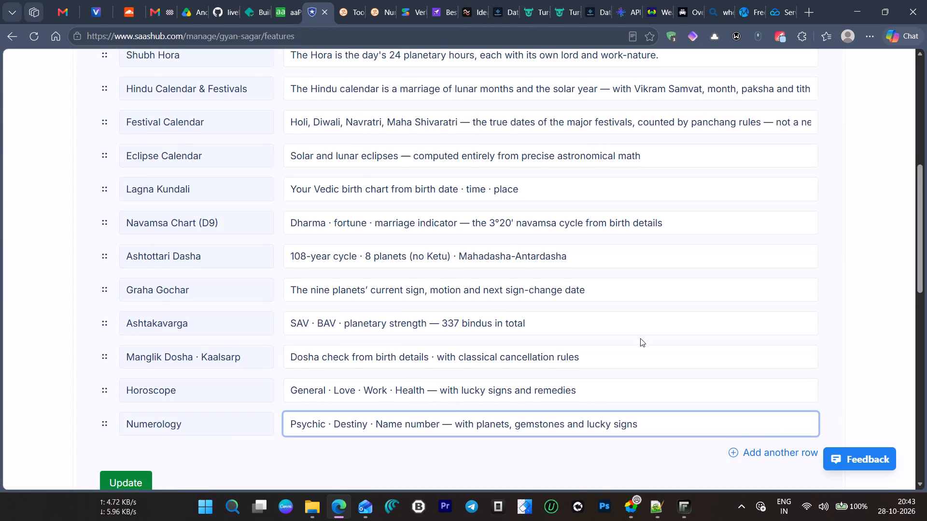
scroll(640, 338, down, 2)
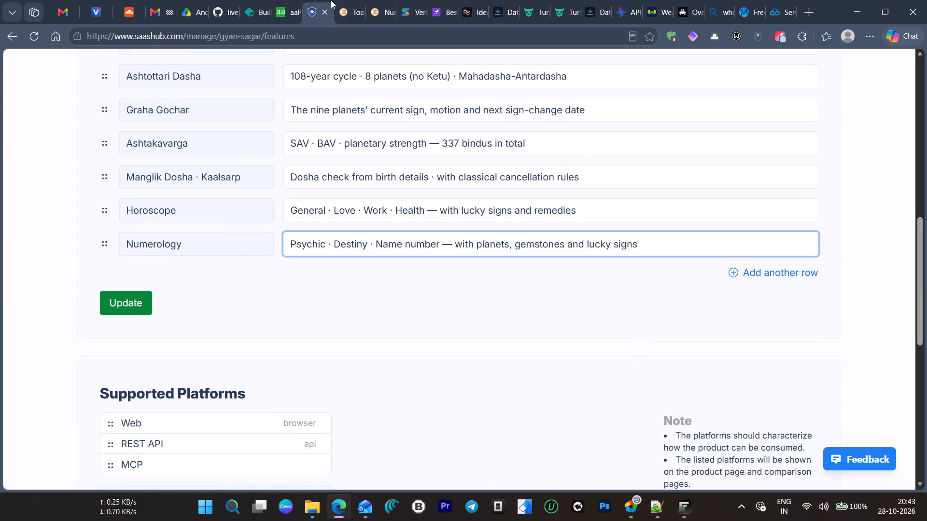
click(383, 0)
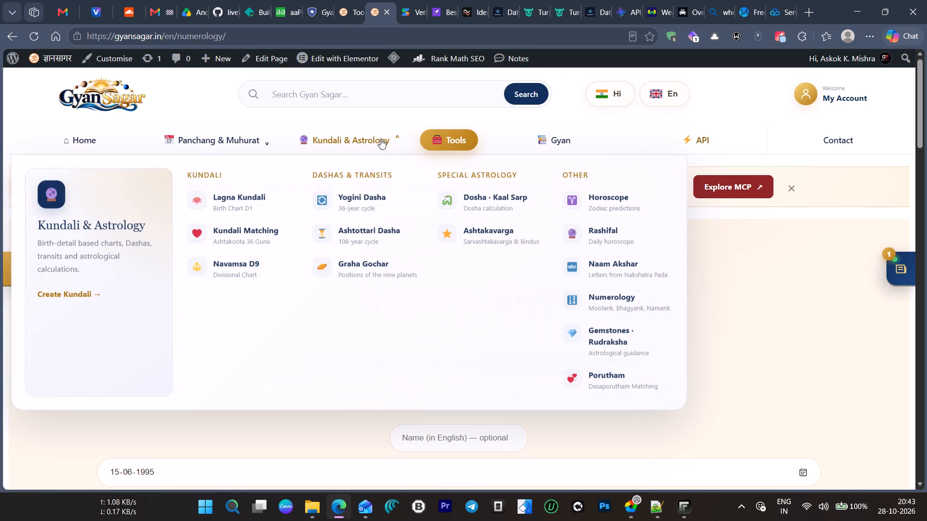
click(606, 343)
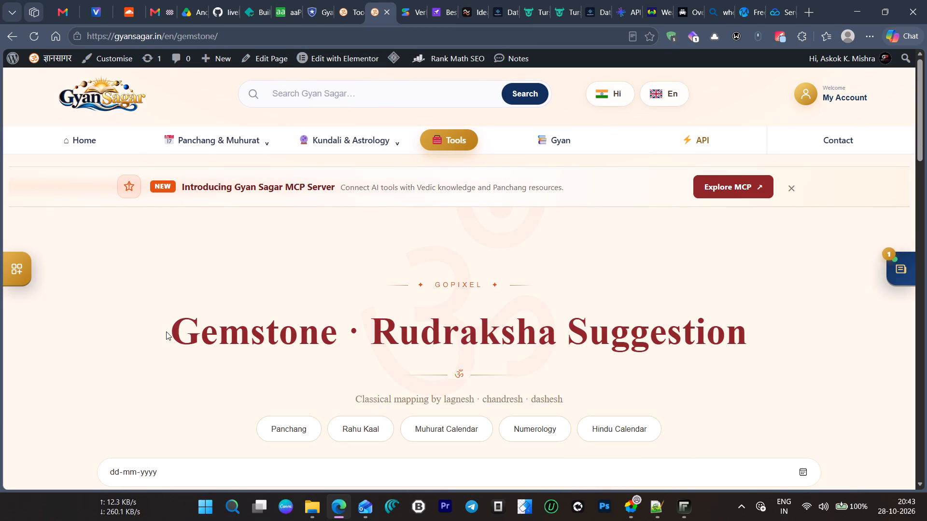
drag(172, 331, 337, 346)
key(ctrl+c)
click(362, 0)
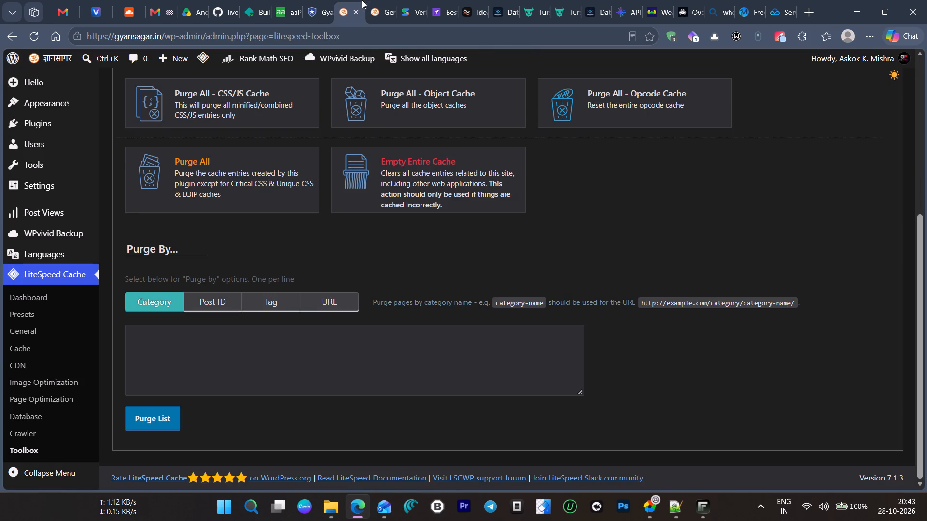
Save the updated Features and Specs list on SaaSHub.
click(309, 0)
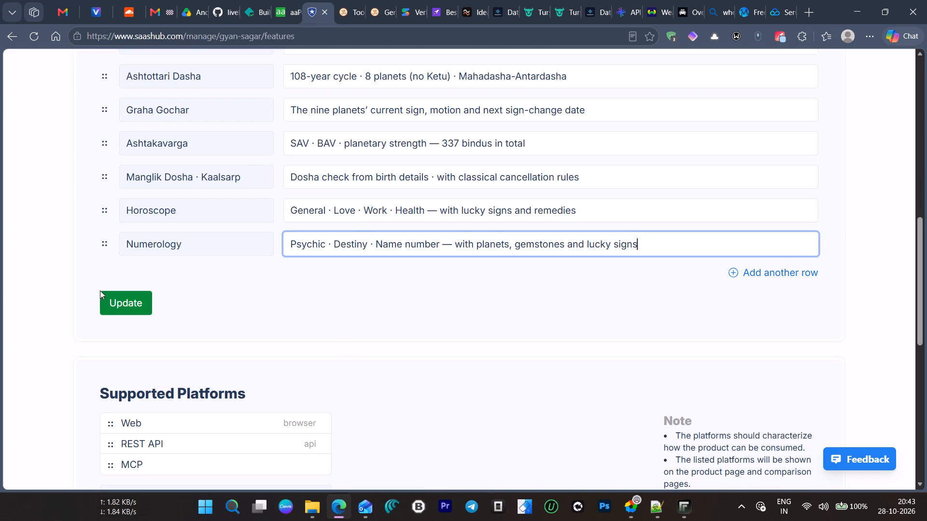
click(115, 299)
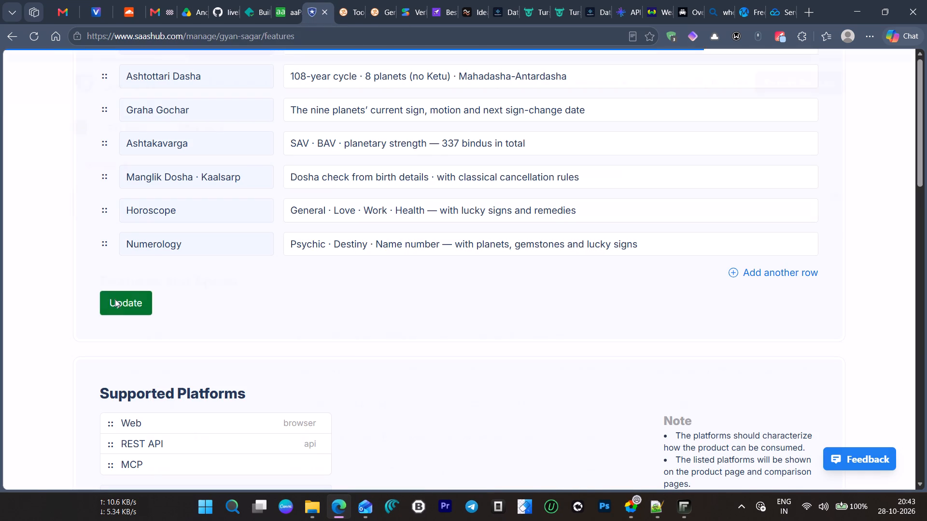
Review the saved feature rows and the Supported Platforms section on the Features page.
scroll(212, 319, down, 2)
scroll(213, 322, up, 1)
scroll(214, 323, down, 11)
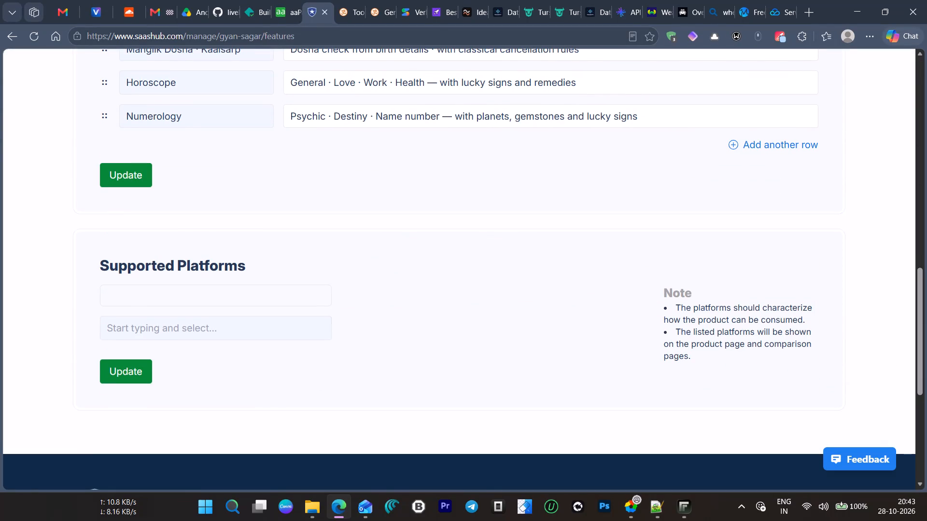
scroll(215, 324, down, 1)
scroll(215, 324, up, 5)
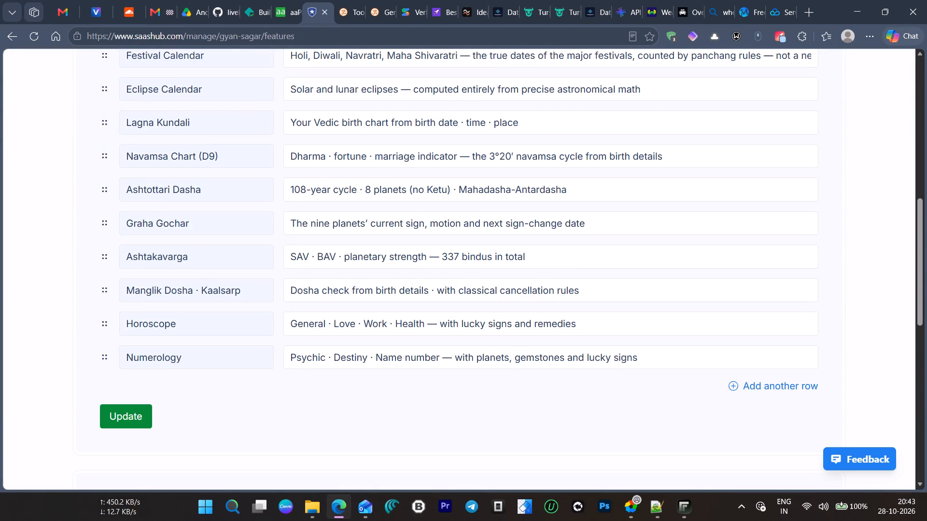
scroll(215, 324, up, 6)
scroll(215, 324, down, 13)
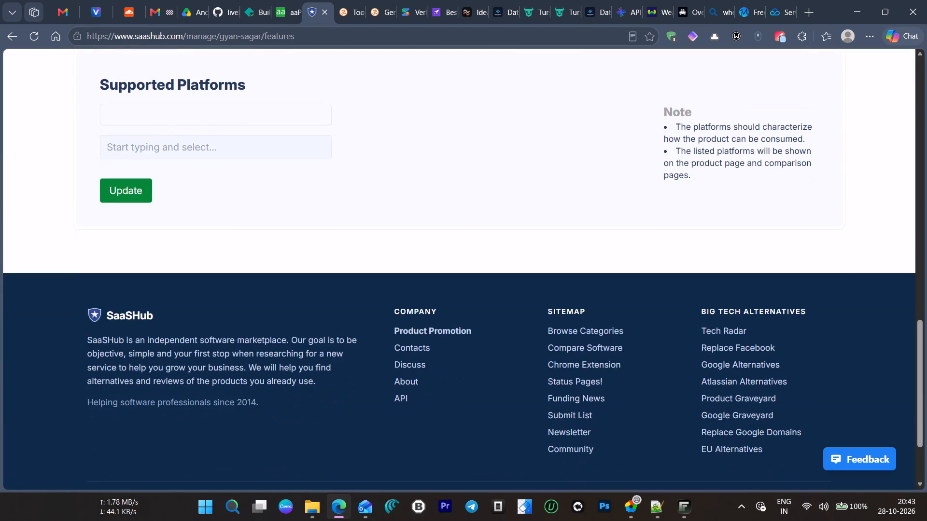
Add Web and REST API to the Supported Platforms list from the suggested options.
scroll(199, 253, up, 2)
click(198, 262)
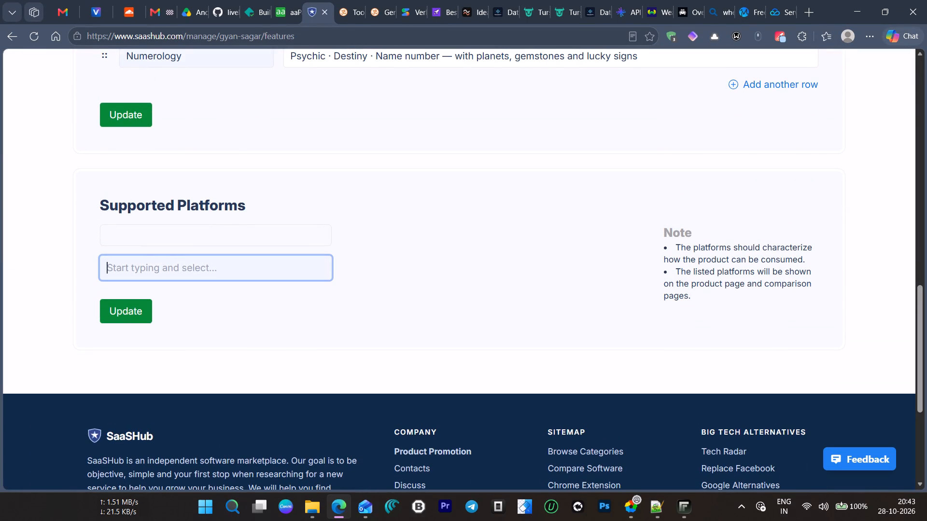
text(sw)
key(BackSpace)
key(BackSpace)
text(web)
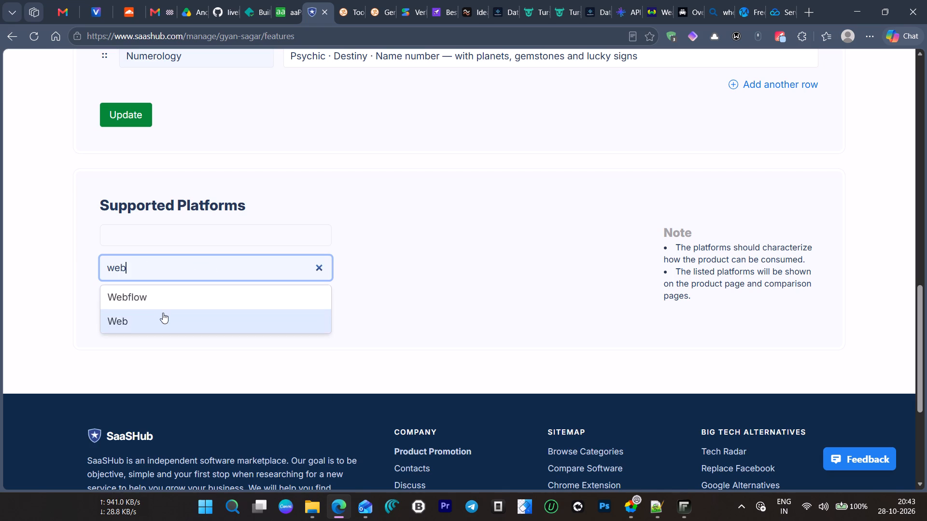
click(162, 314)
click(169, 269)
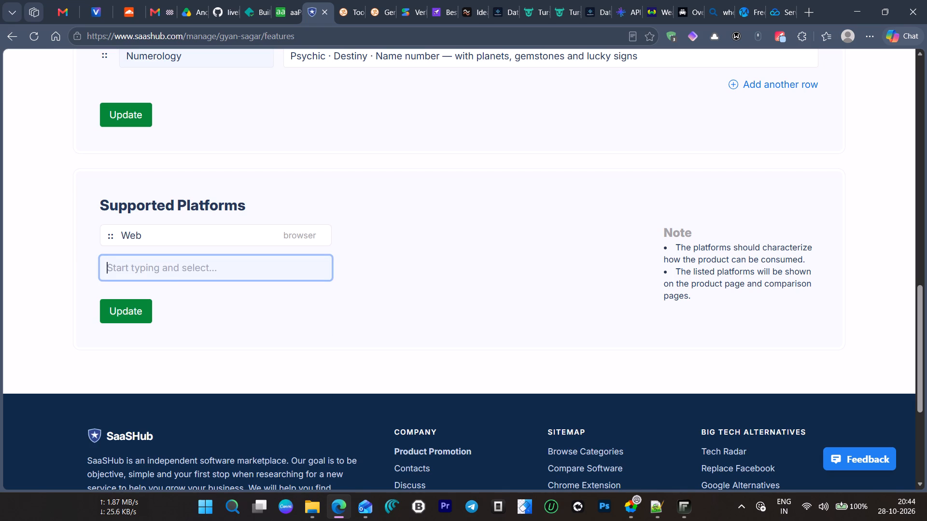
text(A[)
key(BackSpace)
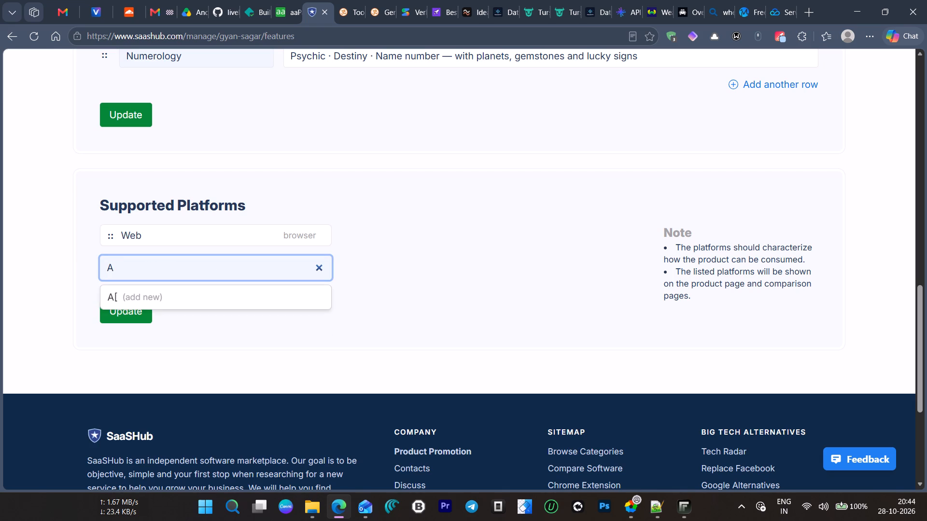
text(PI)
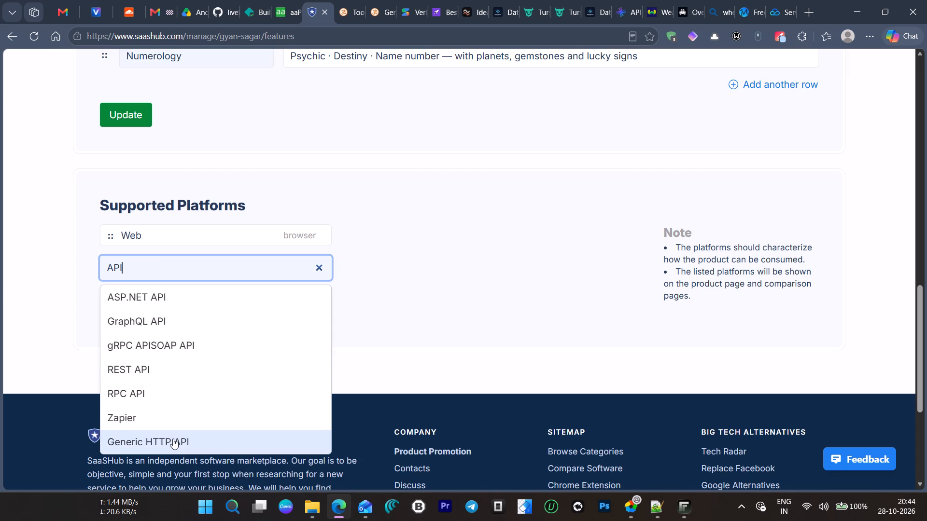
click(145, 370)
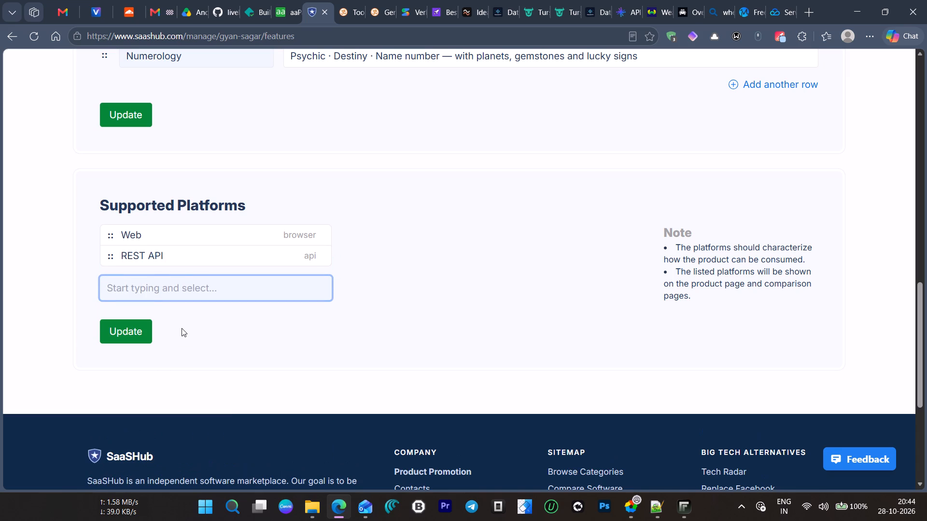
Add MCP as a new supported platform and save the platforms list.
text(MCP)
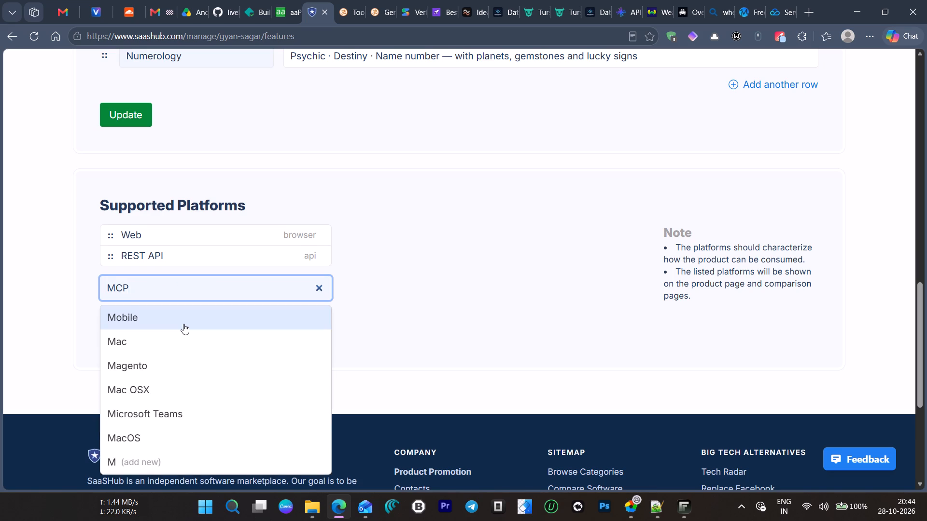
click(183, 314)
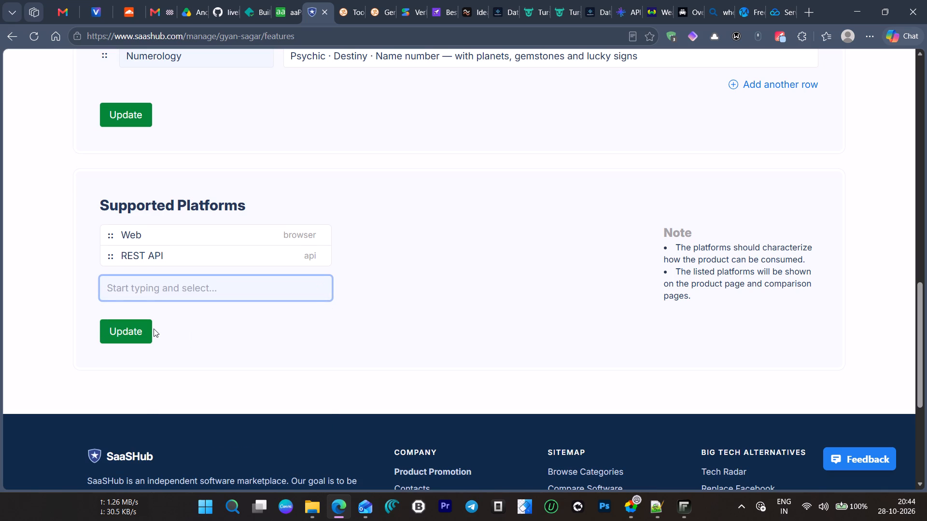
click(123, 347)
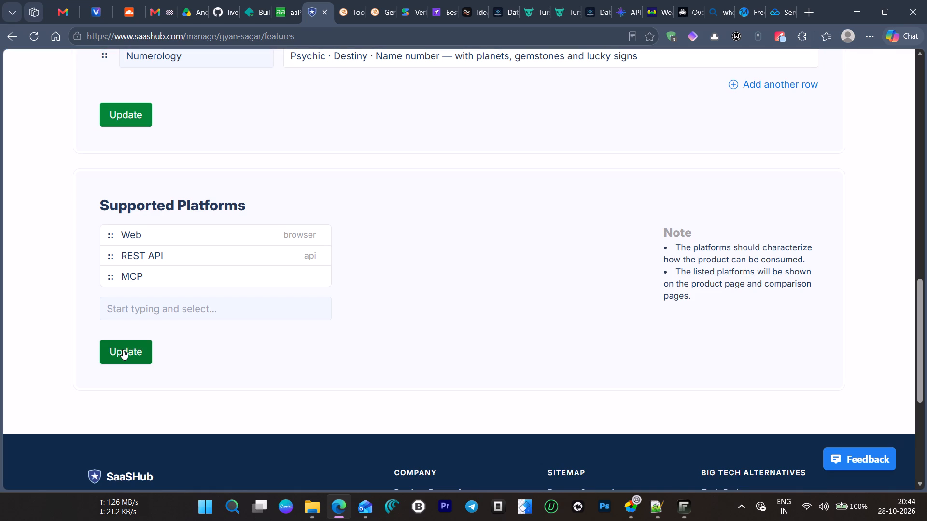
In Gyan Sagar's product details, set the release date to 05-10-2026.
scroll(403, 324, up, 6)
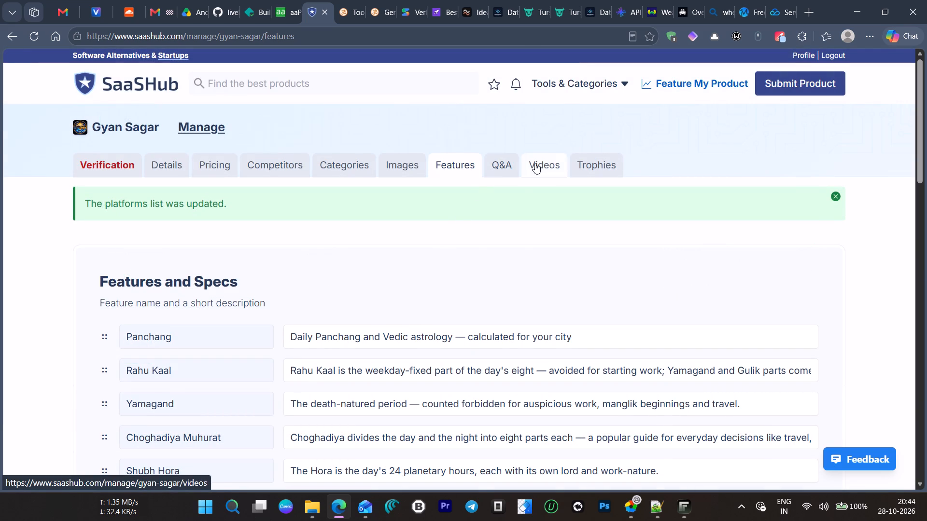
click(185, 161)
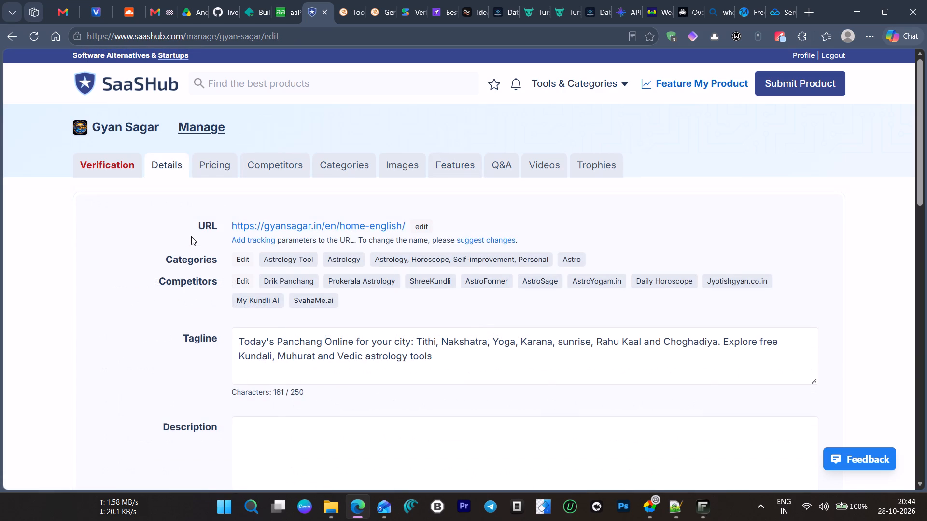
scroll(191, 236, down, 4)
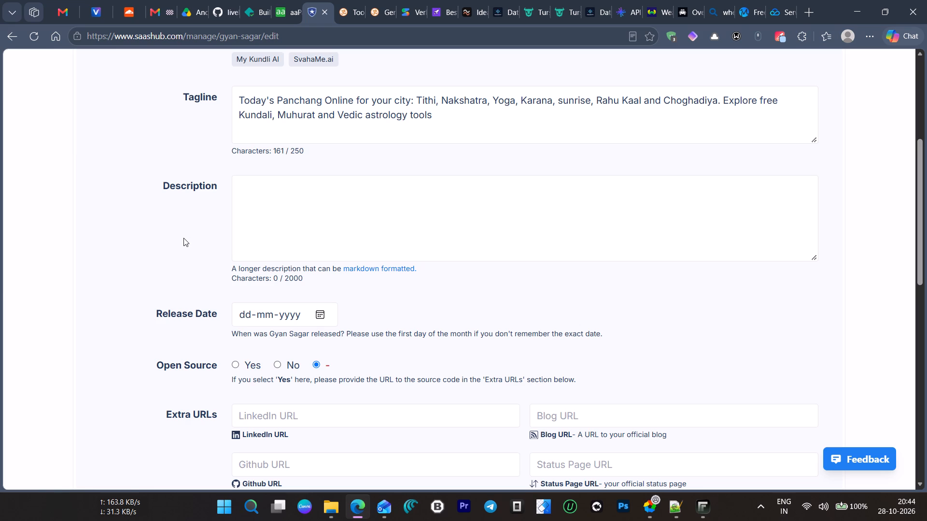
scroll(183, 238, down, 1)
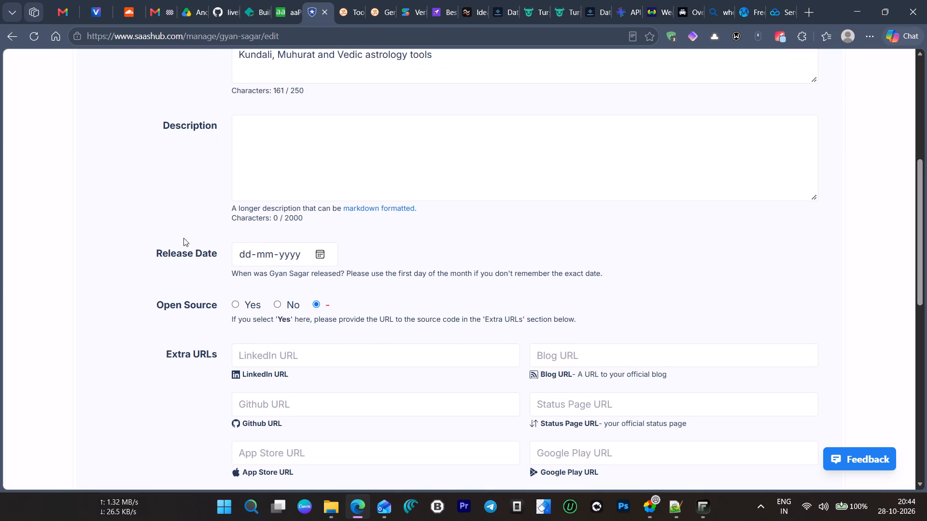
click(317, 253)
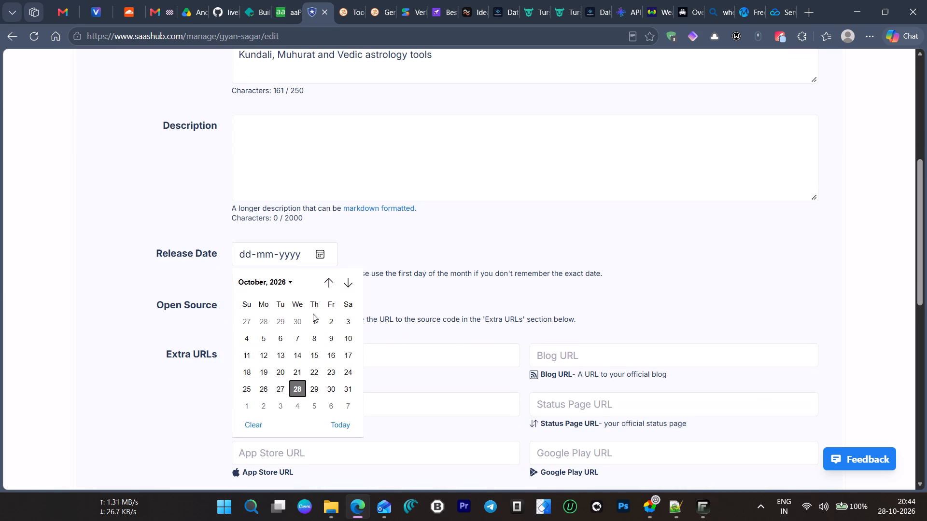
click(264, 337)
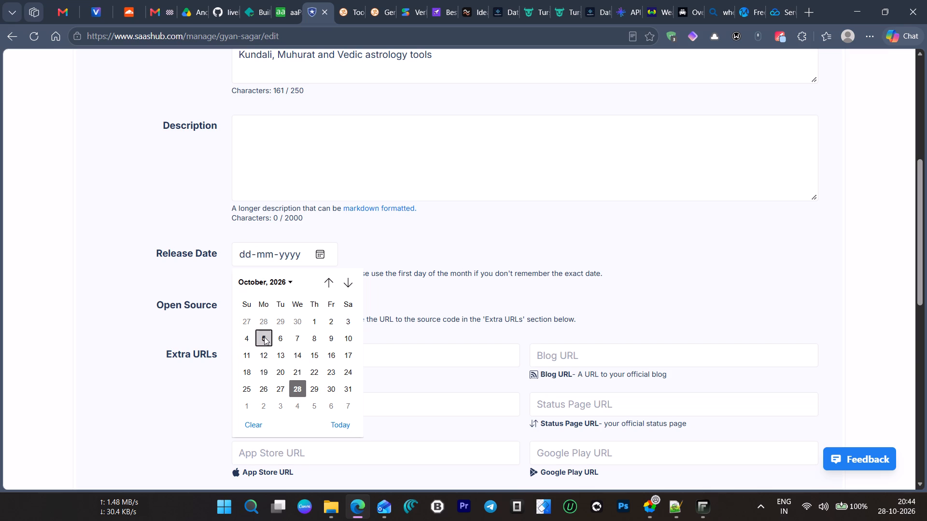
click(114, 308)
Set the Open Source option to No in the product details.
scroll(114, 308, down, 2)
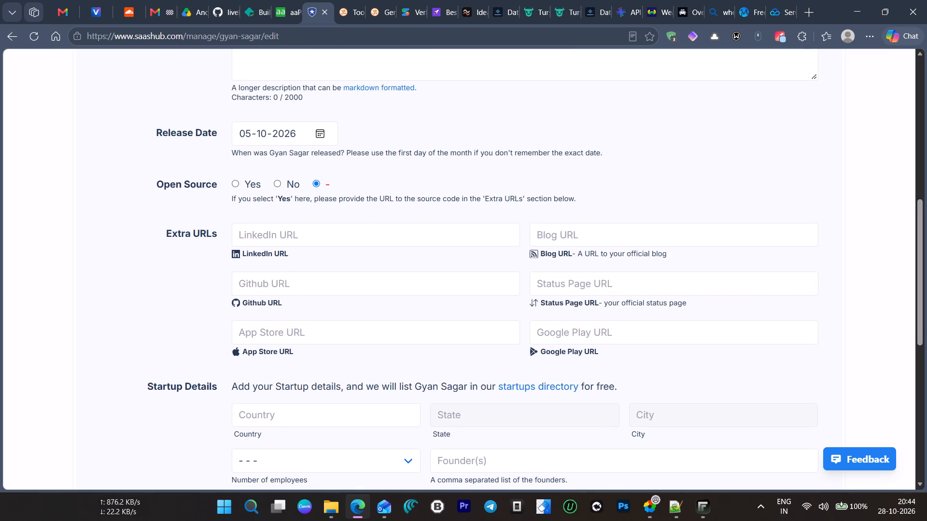
click(279, 187)
scroll(138, 310, down, 1)
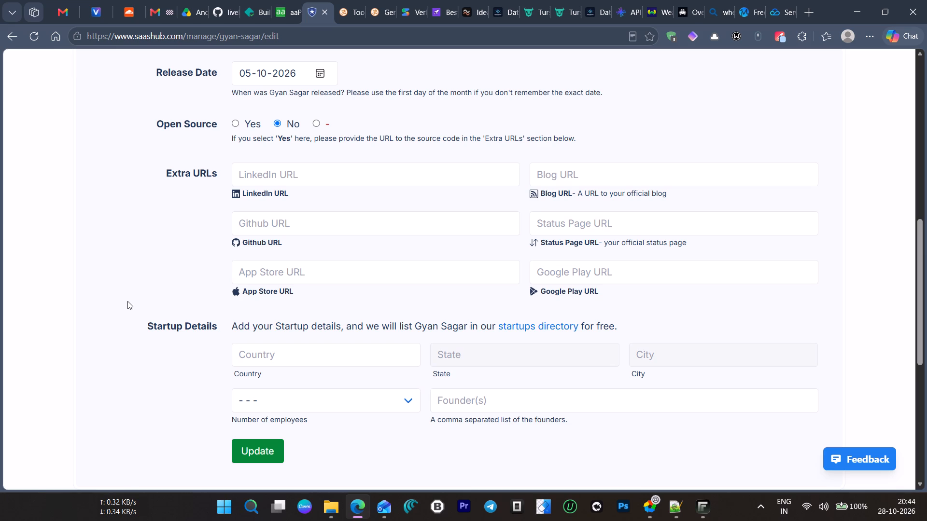
click(380, 0)
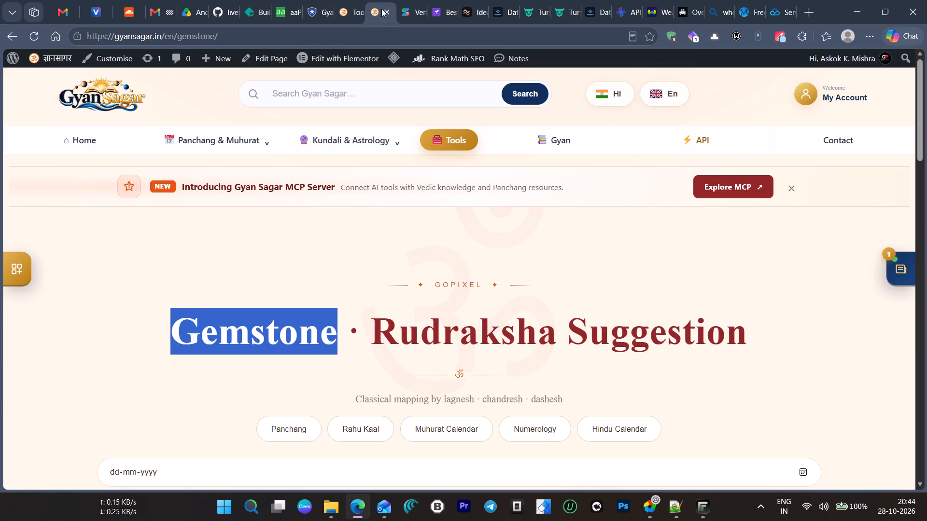
right_click(562, 143)
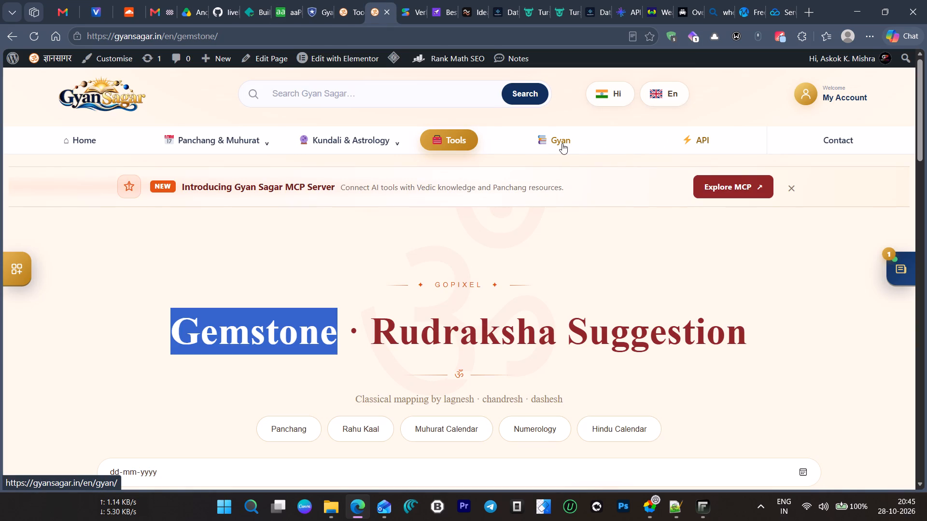
click(608, 268)
click(324, 0)
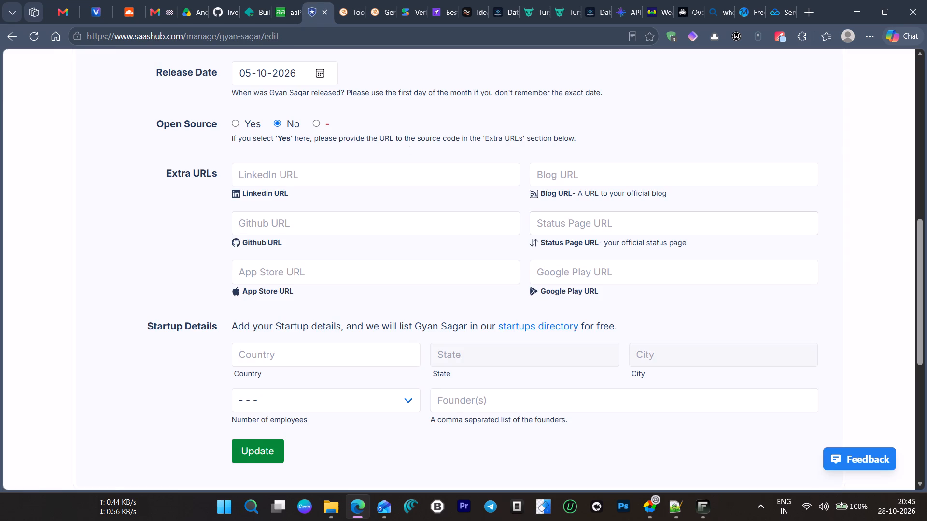
ctrl+click(574, 172)
key(ctrl+v)
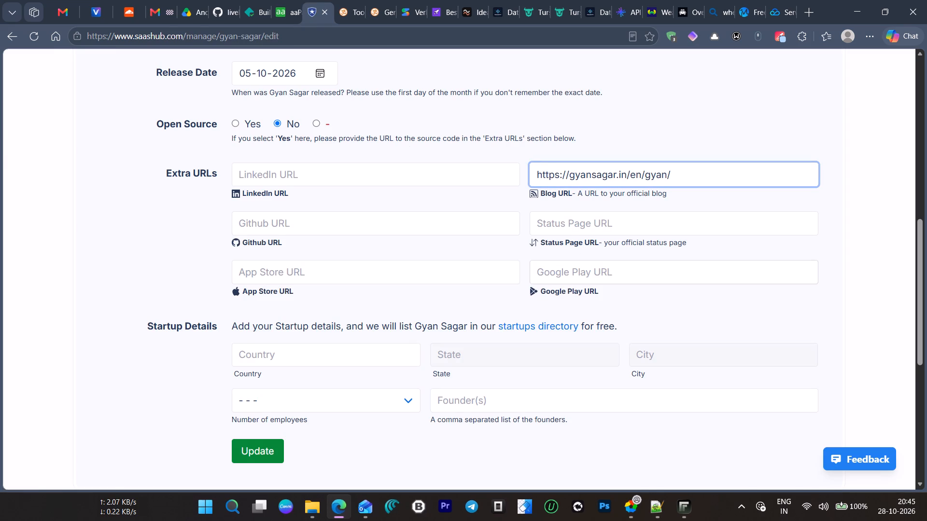
click(866, 261)
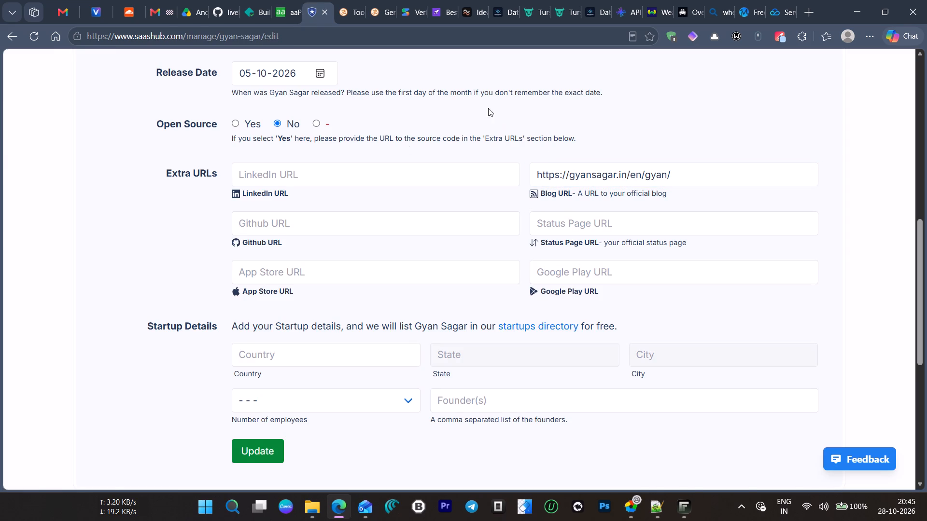
Check the Gyan Sagar website's API link and home page for further profile details, and return to the SaaSHub edit form.
click(379, 0)
click(375, 334)
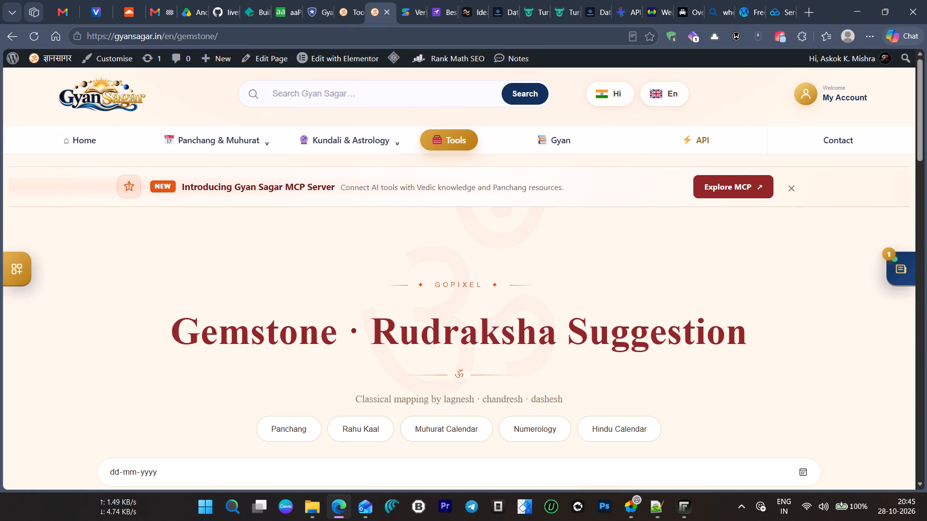
right_click(702, 137)
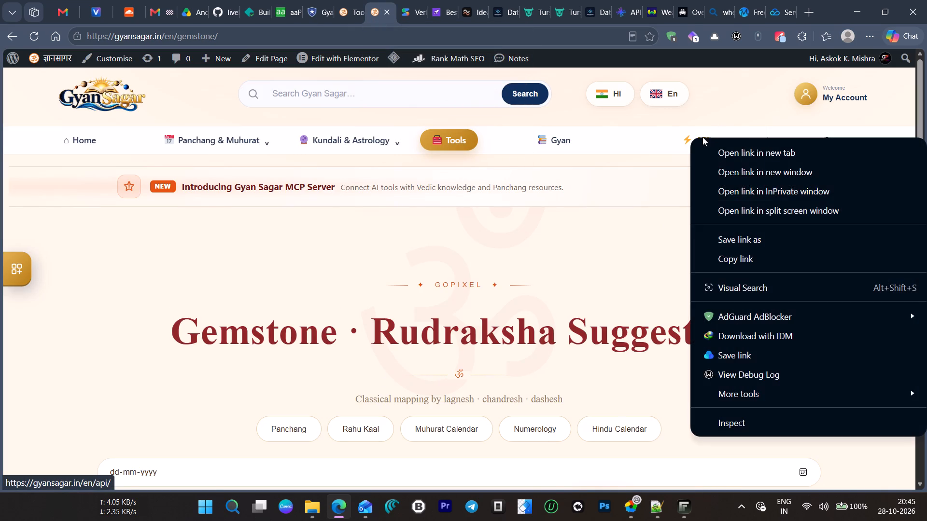
click(561, 306)
scroll(561, 306, down, 3)
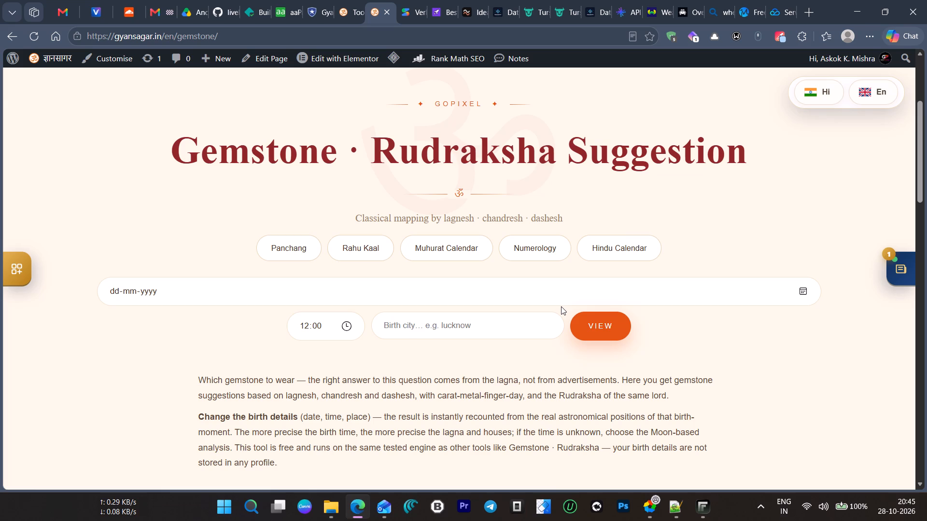
scroll(561, 306, up, 5)
click(97, 110)
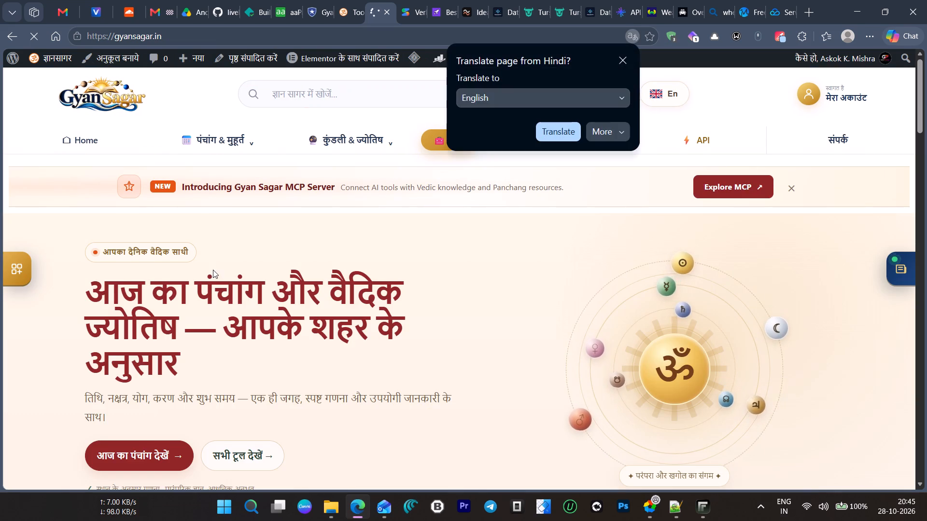
scroll(213, 270, down, 4)
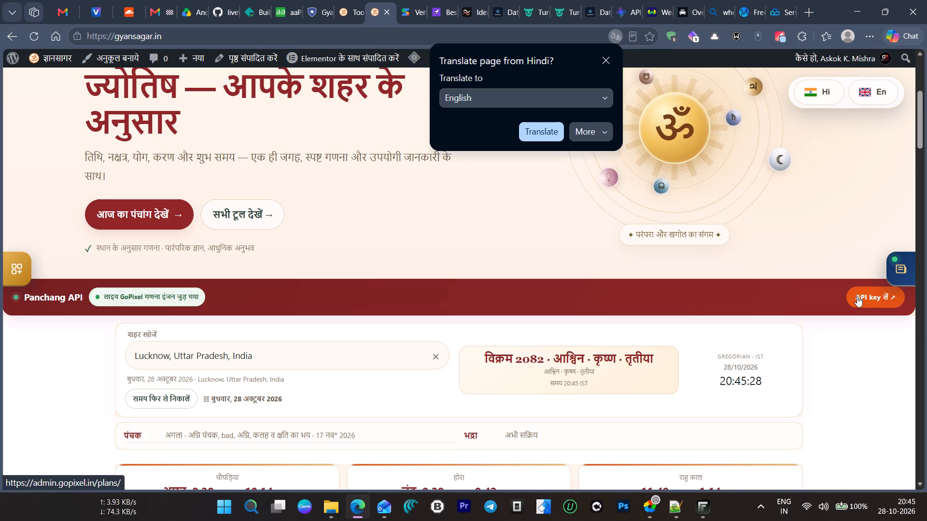
click(355, 0)
click(310, 0)
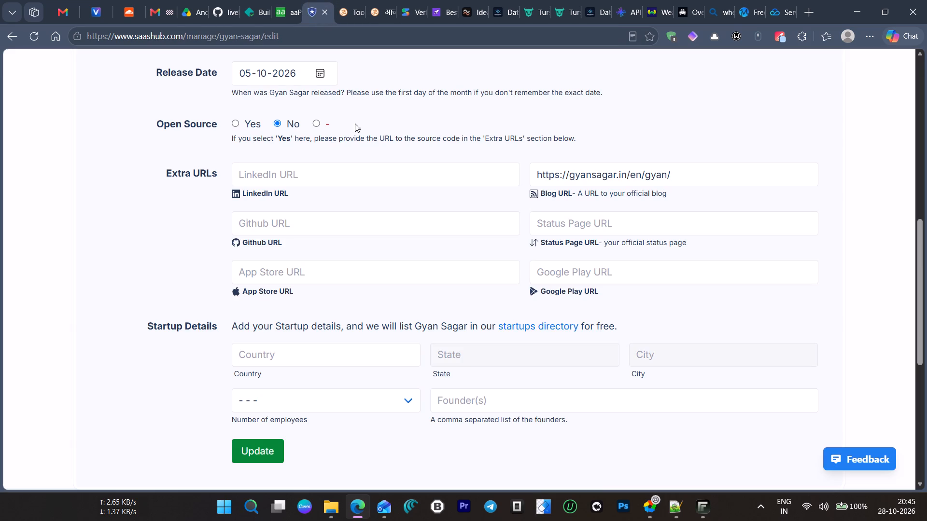
Fill in the Startup Details location with country India, state Uttar Pradesh and city Lucknow.
scroll(380, 234, down, 2)
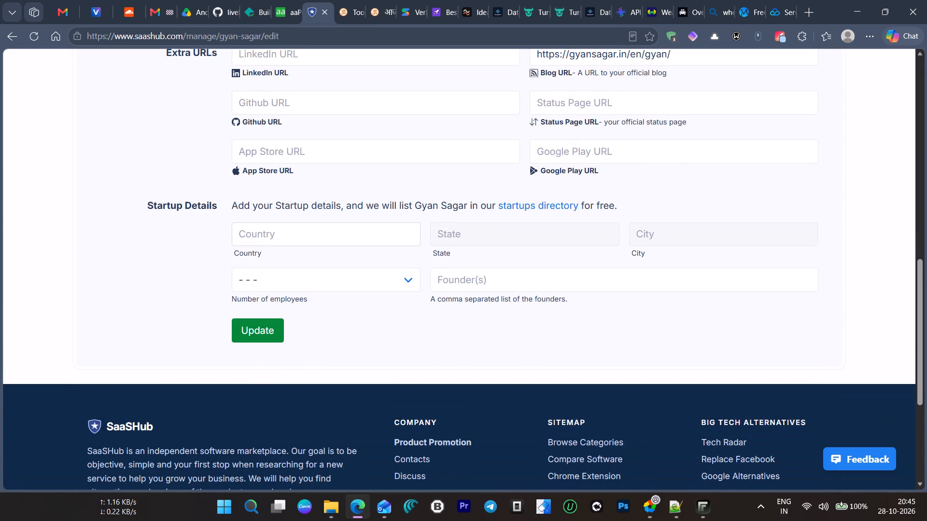
click(380, 234)
text(INDI)
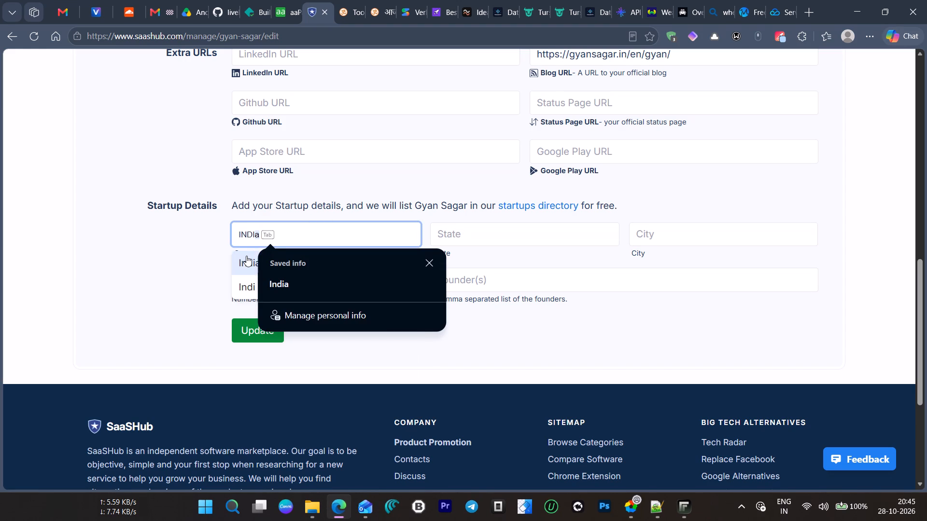
click(246, 256)
click(482, 233)
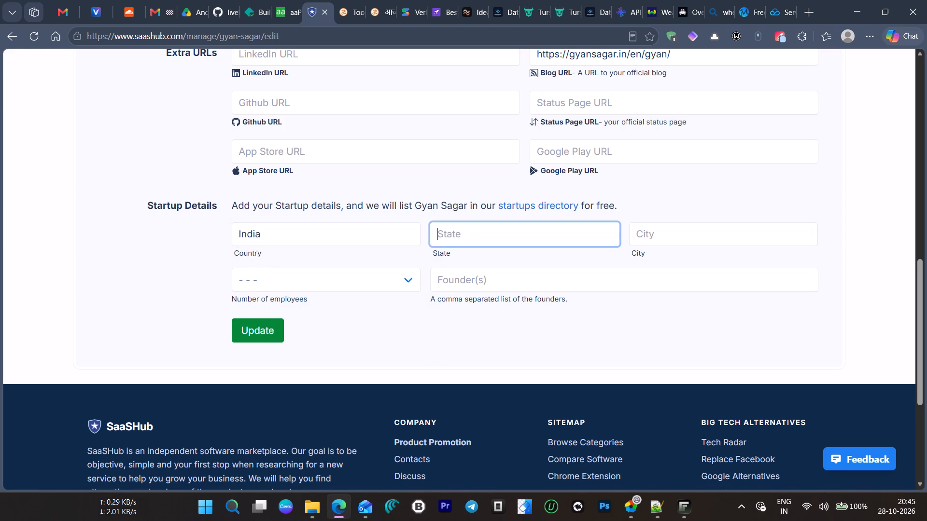
text(UTGT)
key(BackSpace)
key(BackSpace)
key(t)
key(t)
key(BackSpace)
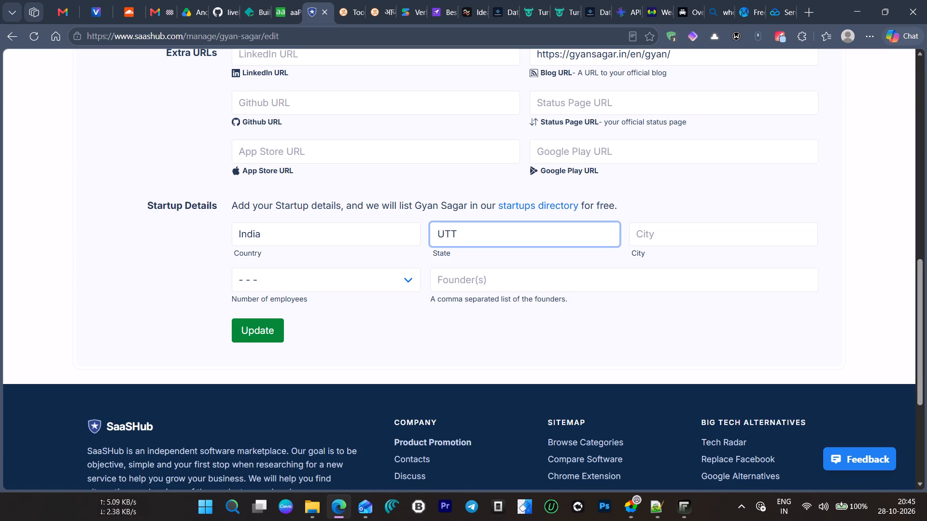
key(BackSpace)
text(radesh)
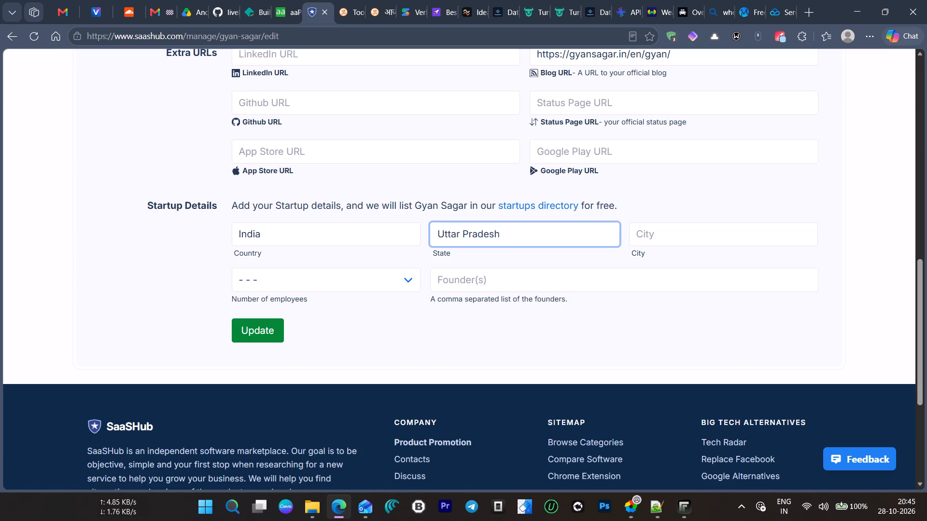
click(701, 232)
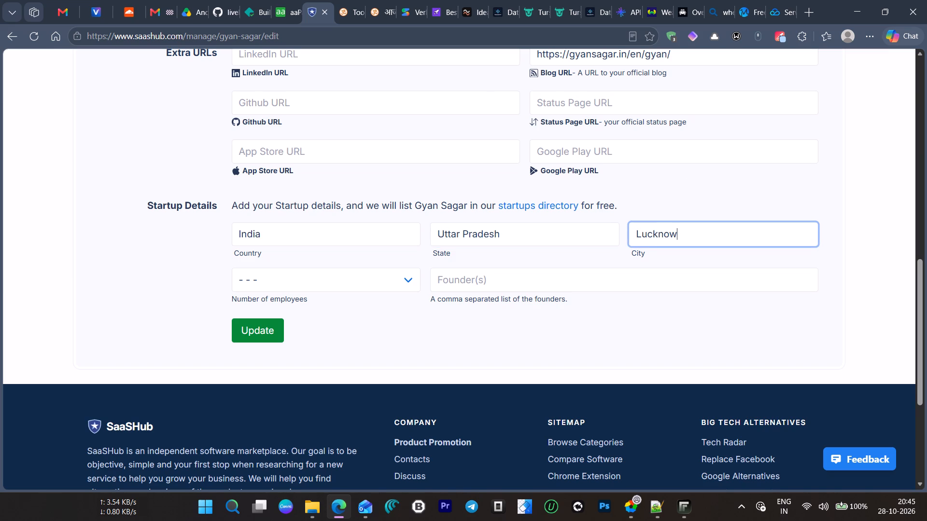
Set the number of employees to 1 - 9, enter the founder's name and save the product details.
click(367, 279)
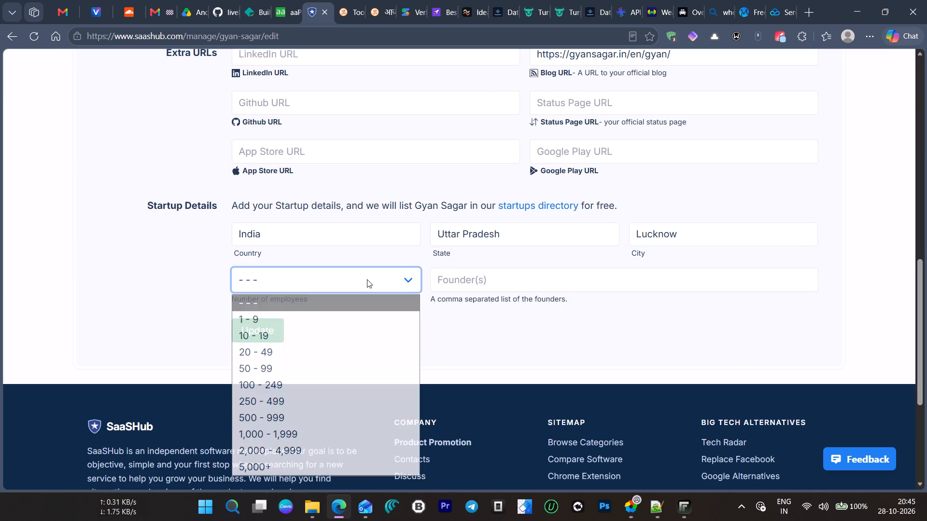
click(352, 315)
click(497, 288)
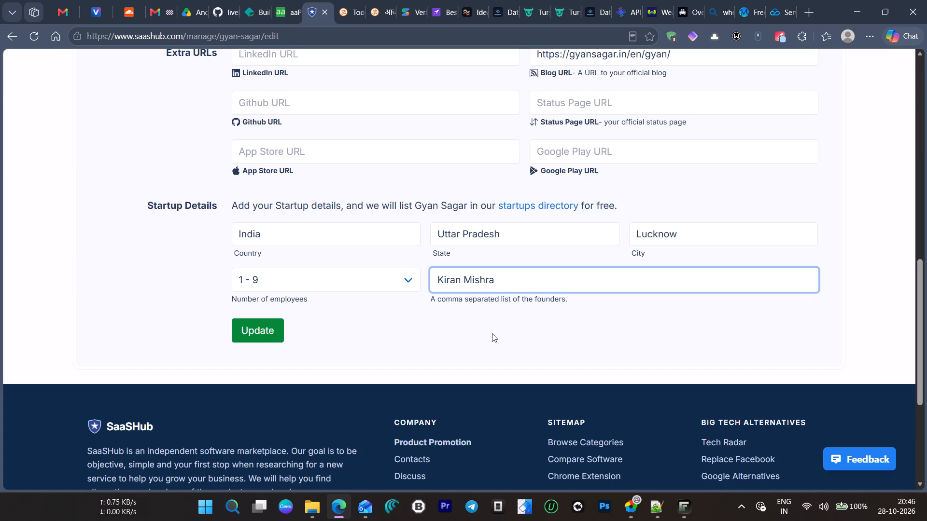
click(248, 335)
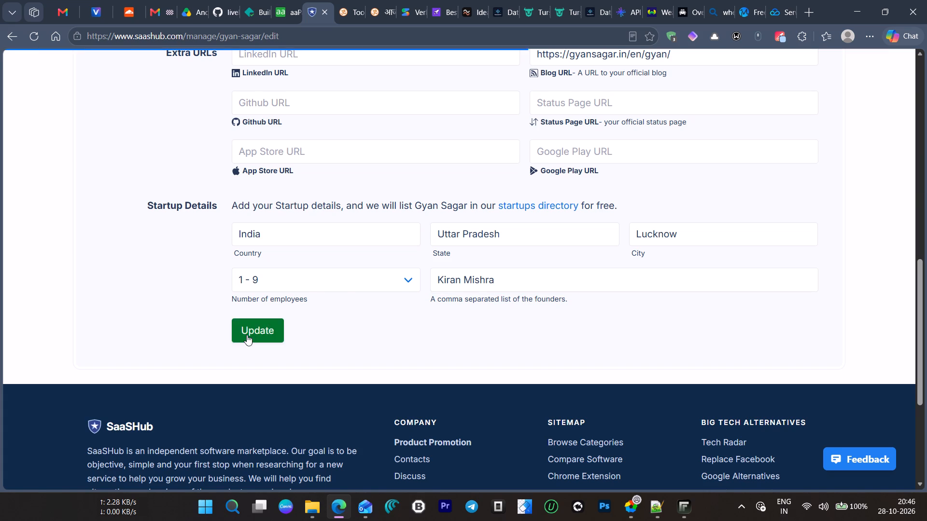
Open SaaSHub's startups directory from the Startup Details section in a new tab and switch to it.
scroll(258, 330, down, 13)
scroll(258, 330, up, 3)
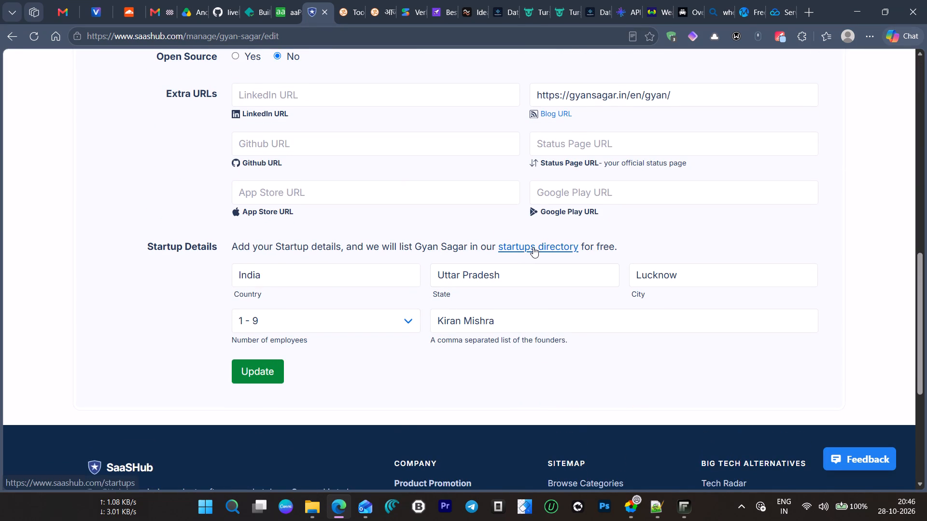
right_click(533, 247)
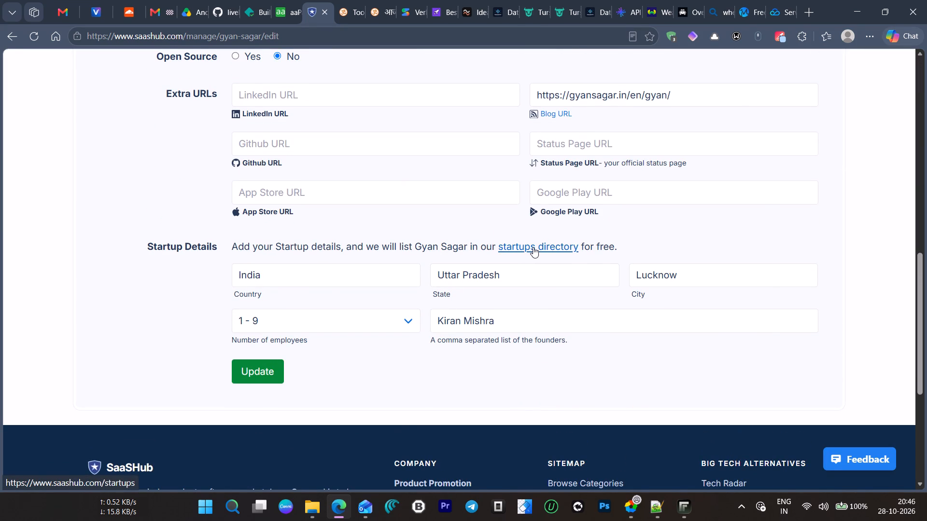
click(580, 216)
click(331, 0)
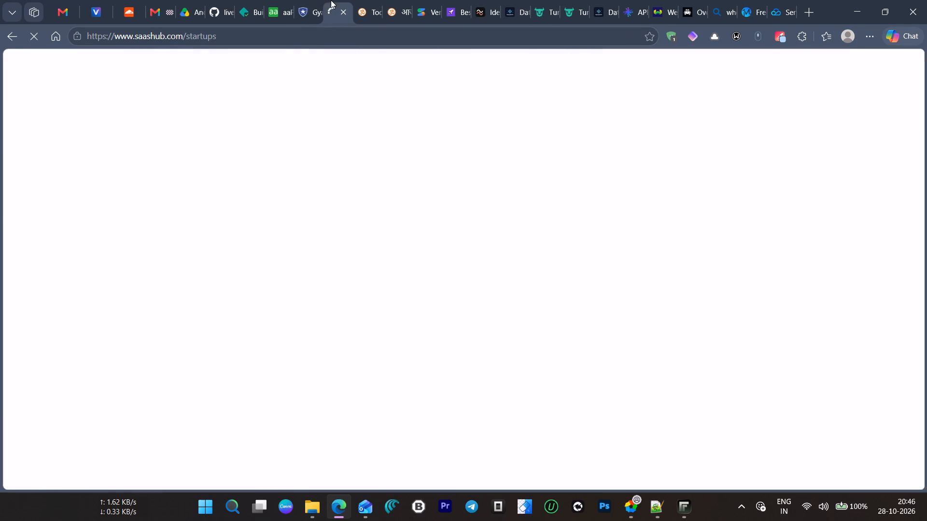